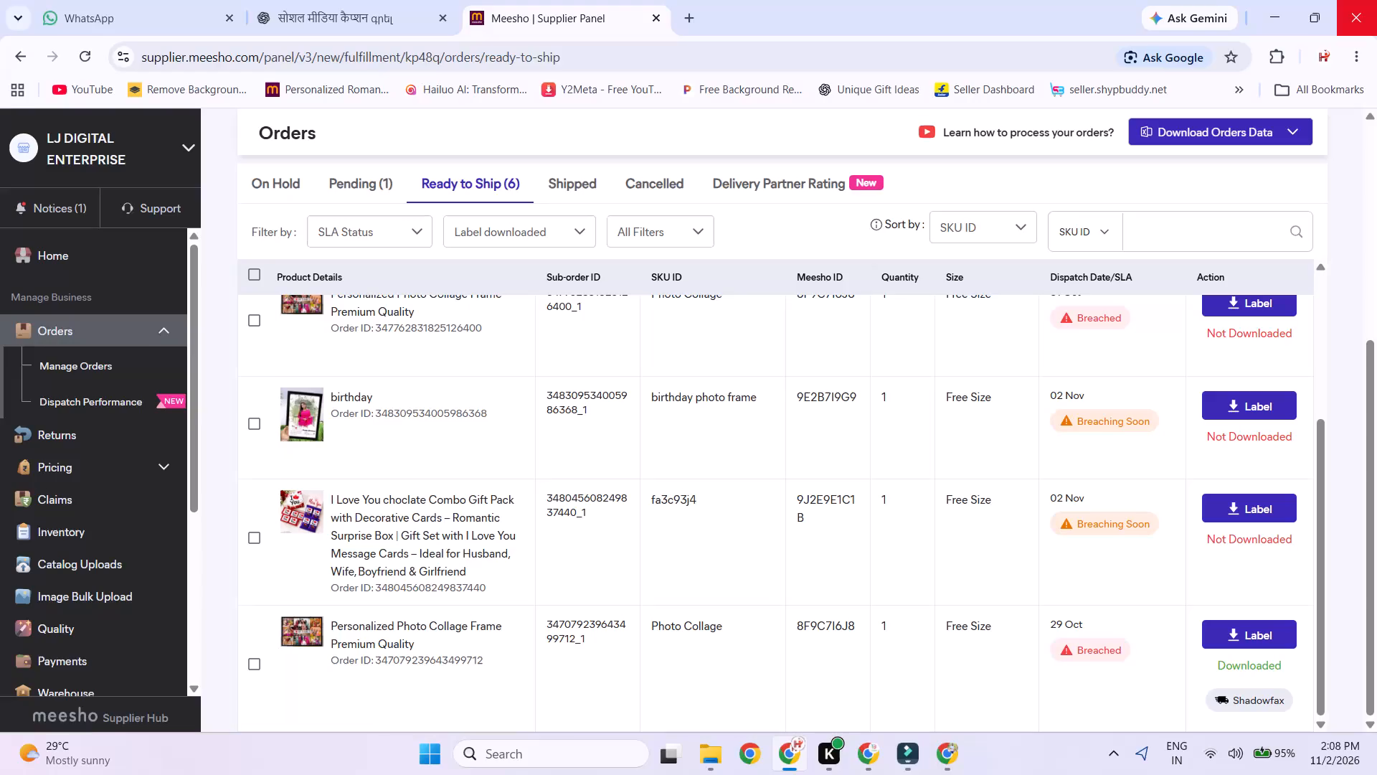
# Refresh the Ready to Ship orders list and look through its orders and label statuses.
pyautogui.scroll(11, 671, 352)
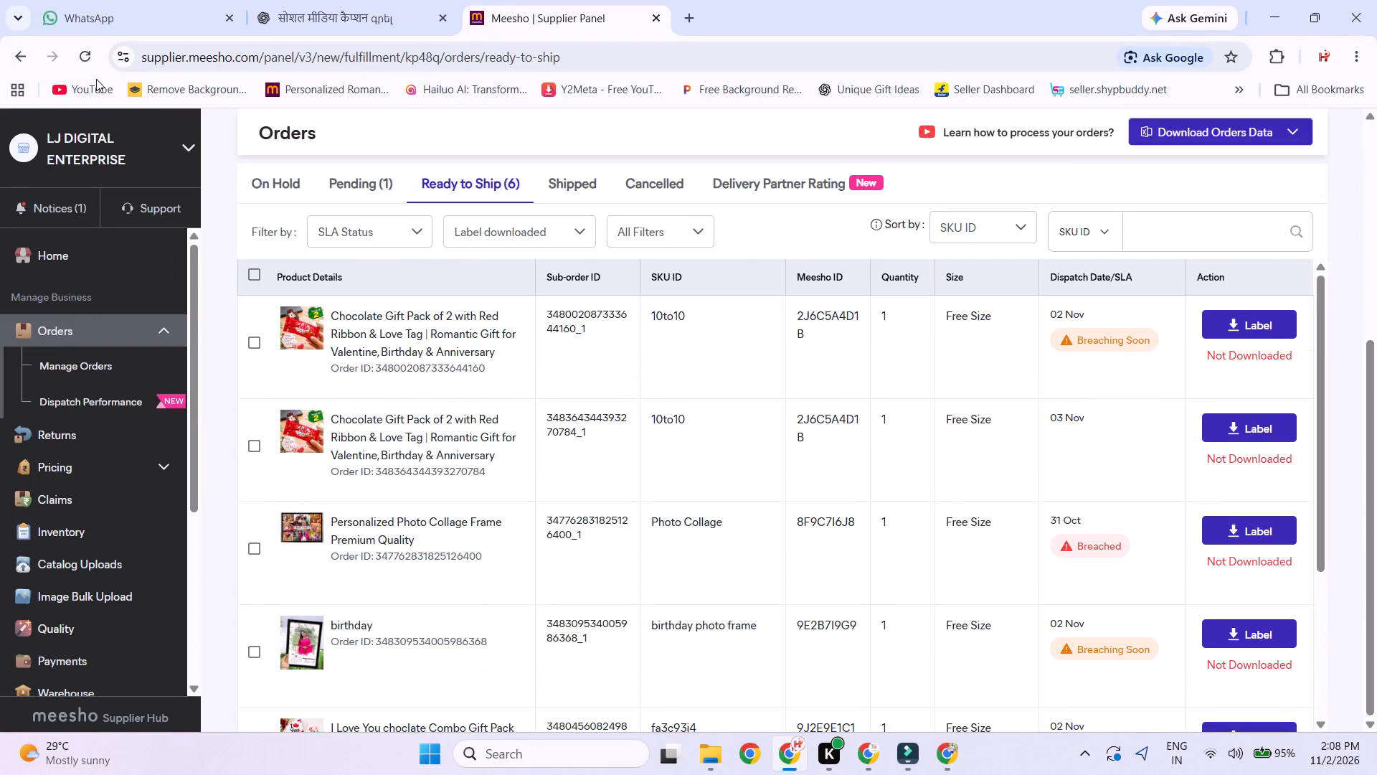
pyautogui.click(88, 57)
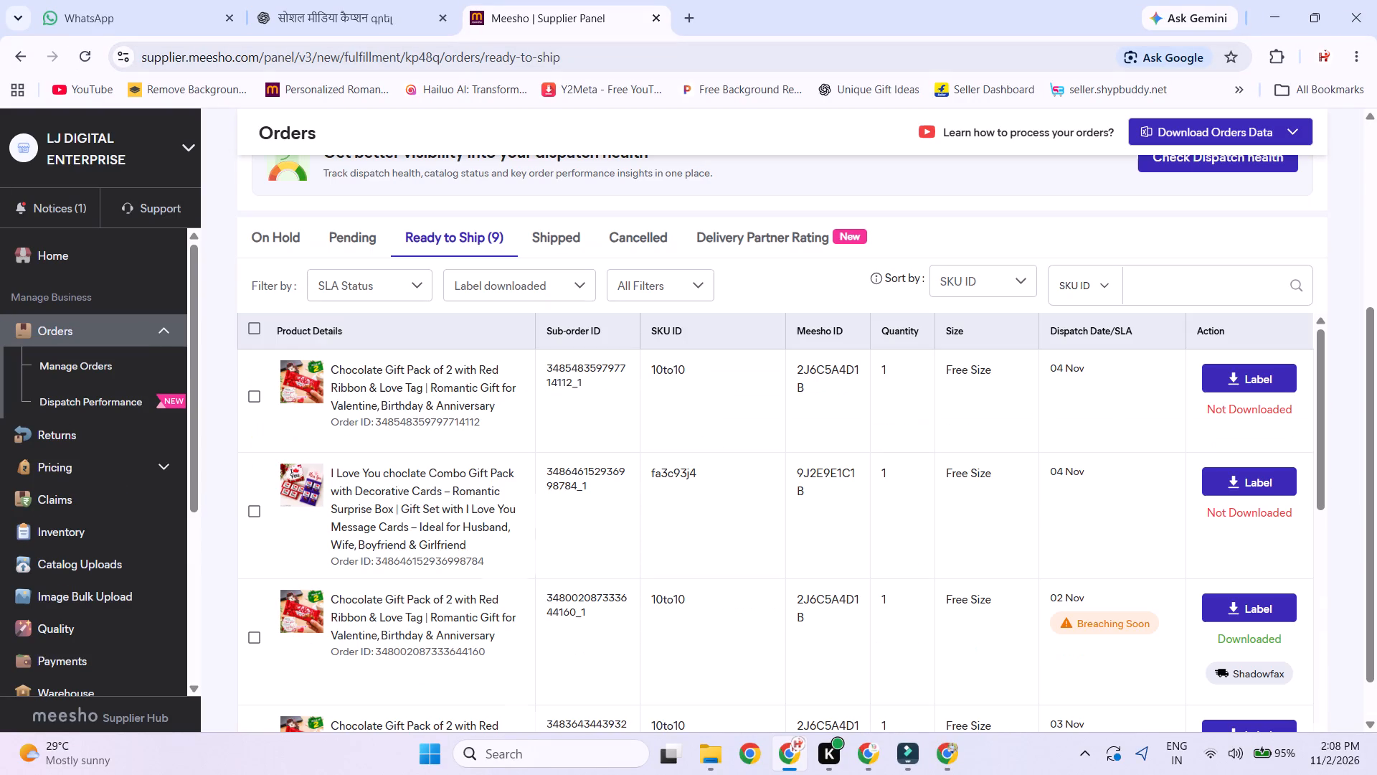
pyautogui.scroll(-11, 749, 566)
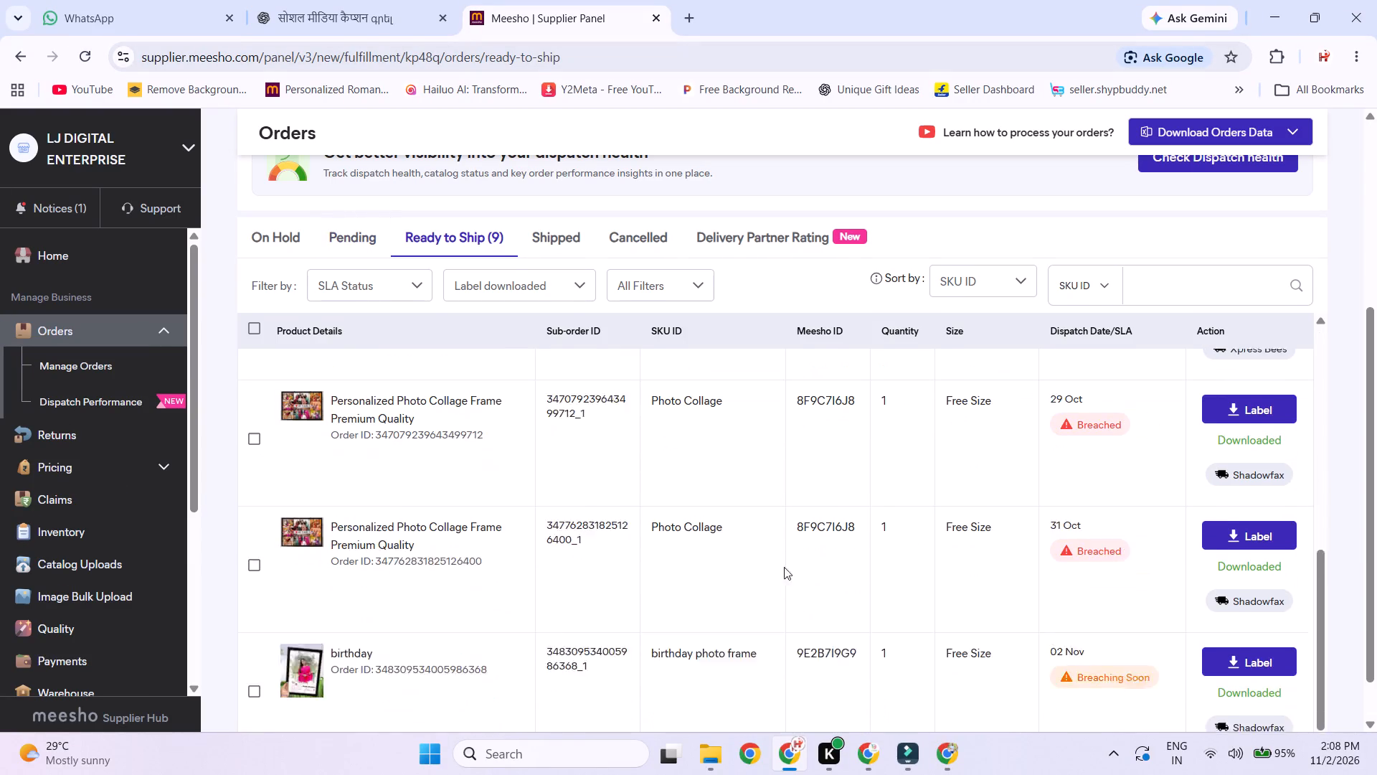
pyautogui.scroll(-9, 784, 567)
# Accept the two pending Chocolate Gift Pack orders with SKU 10to10 together, leaving the birthday photo frame order unaccepted.
pyautogui.click(344, 182)
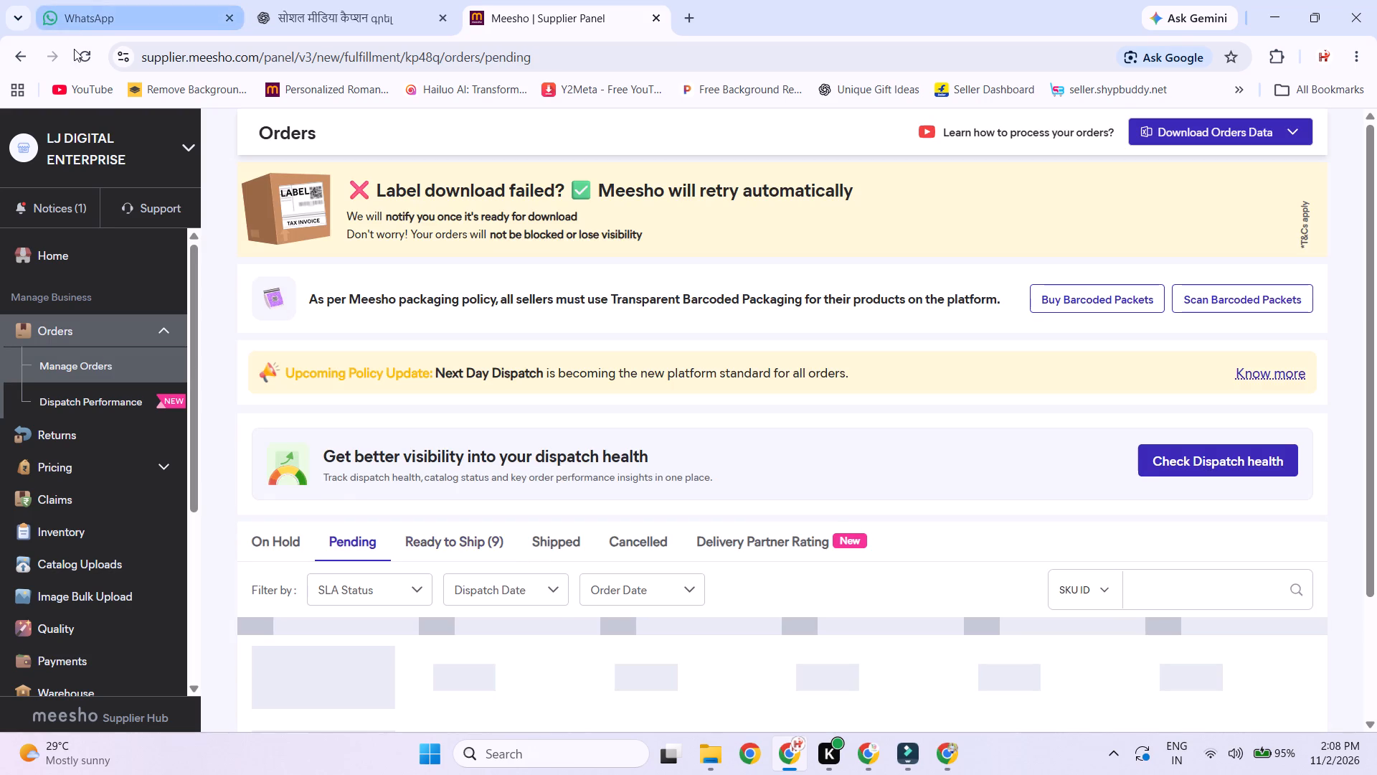
pyautogui.scroll(-8, 547, 548)
pyautogui.scroll(-3, 577, 460)
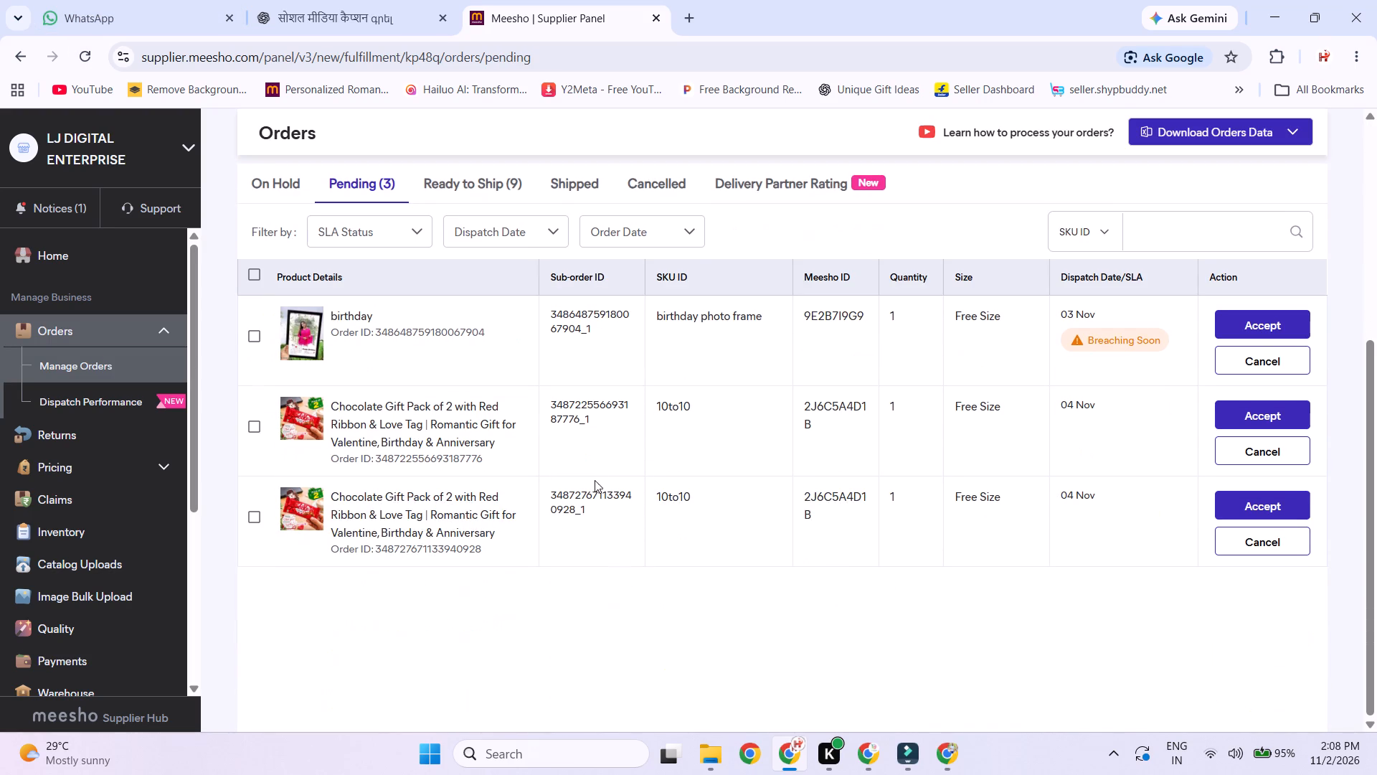
pyautogui.click(261, 441)
pyautogui.click(261, 431)
pyautogui.click(261, 527)
pyautogui.click(253, 515)
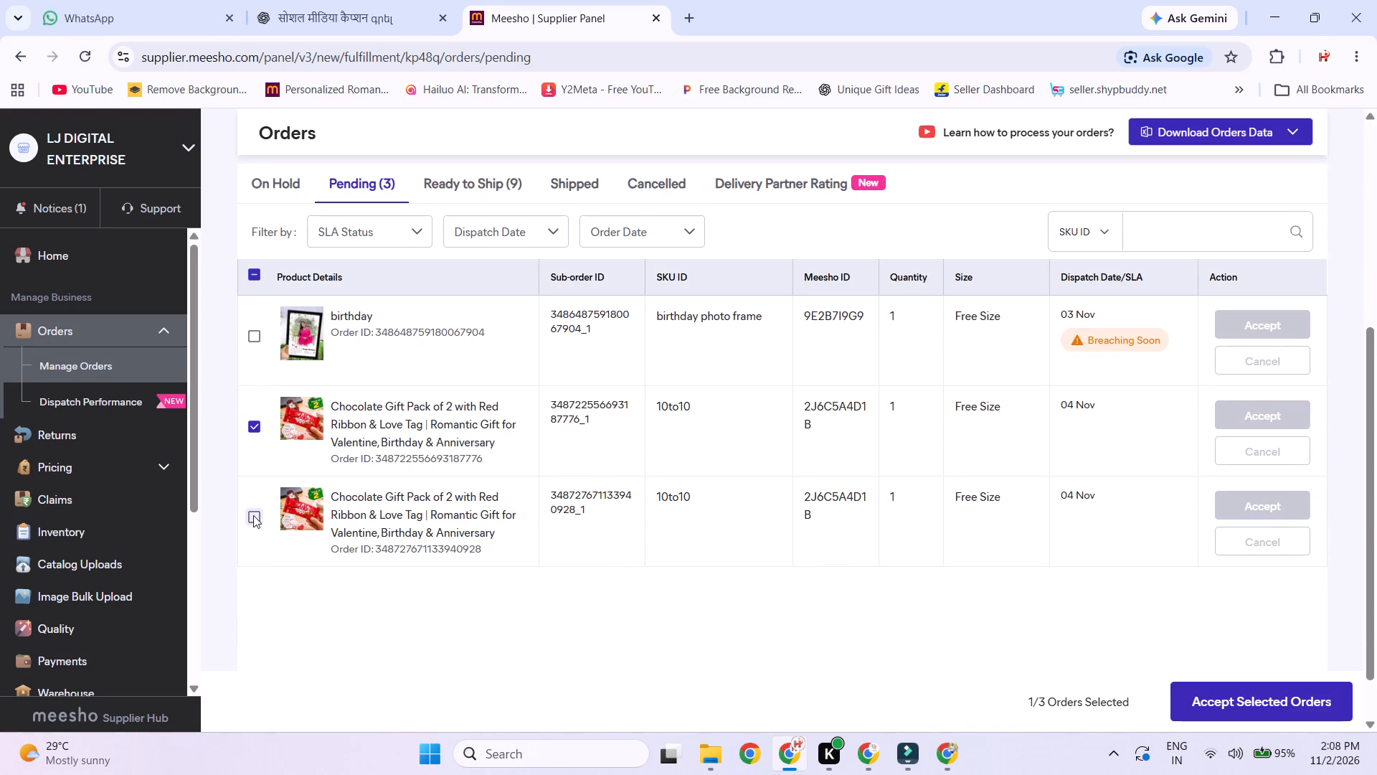
pyautogui.click(1249, 695)
pyautogui.click(572, 474)
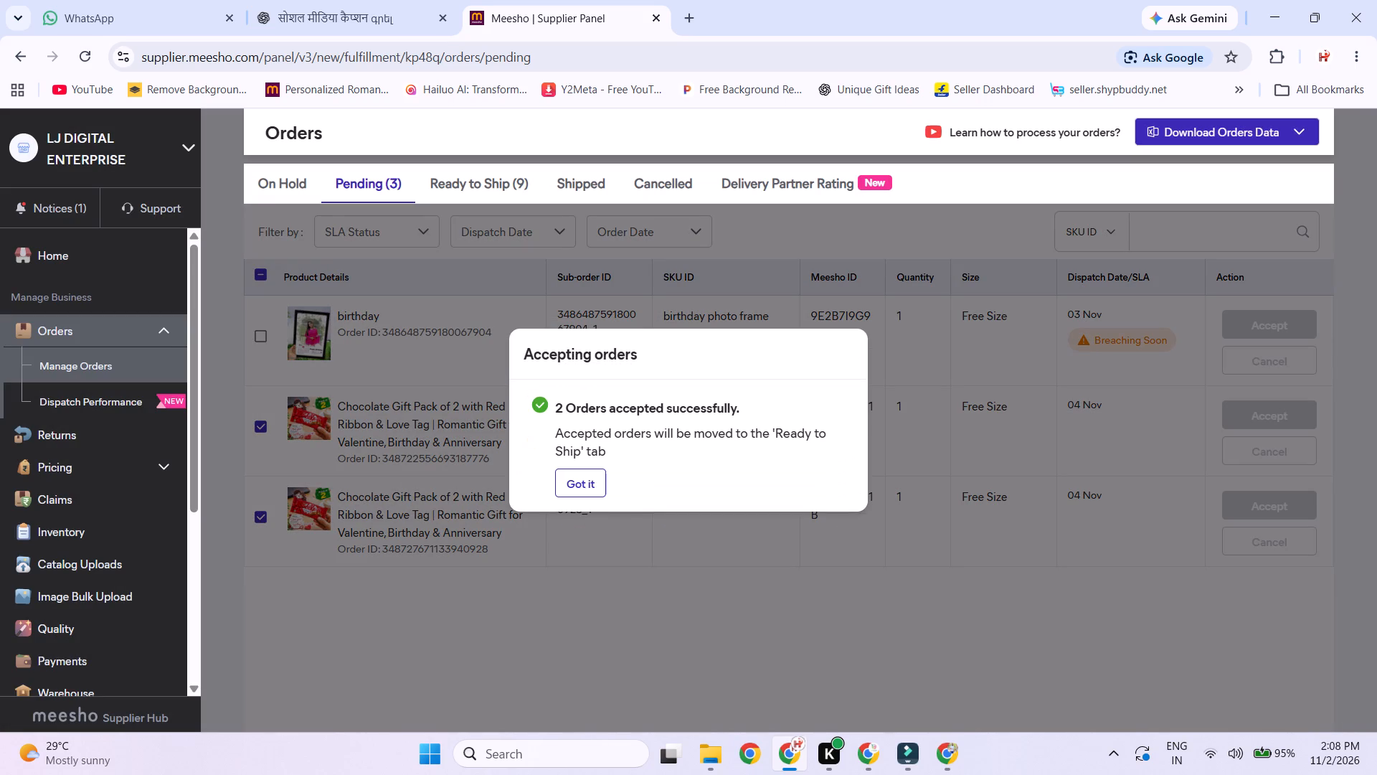
pyautogui.click(569, 489)
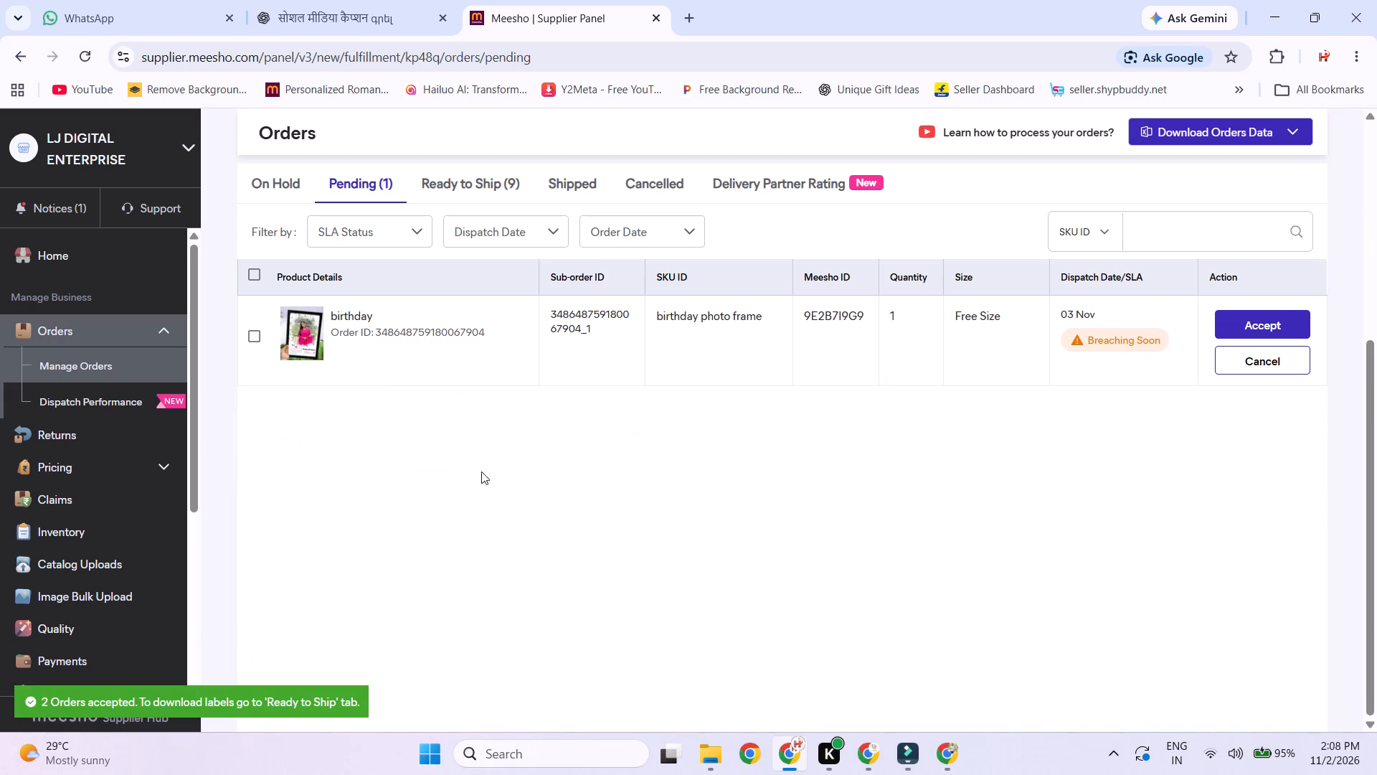
# Check the Ready to Ship orders, and look through the list of cancelled orders.
pyautogui.click(443, 166)
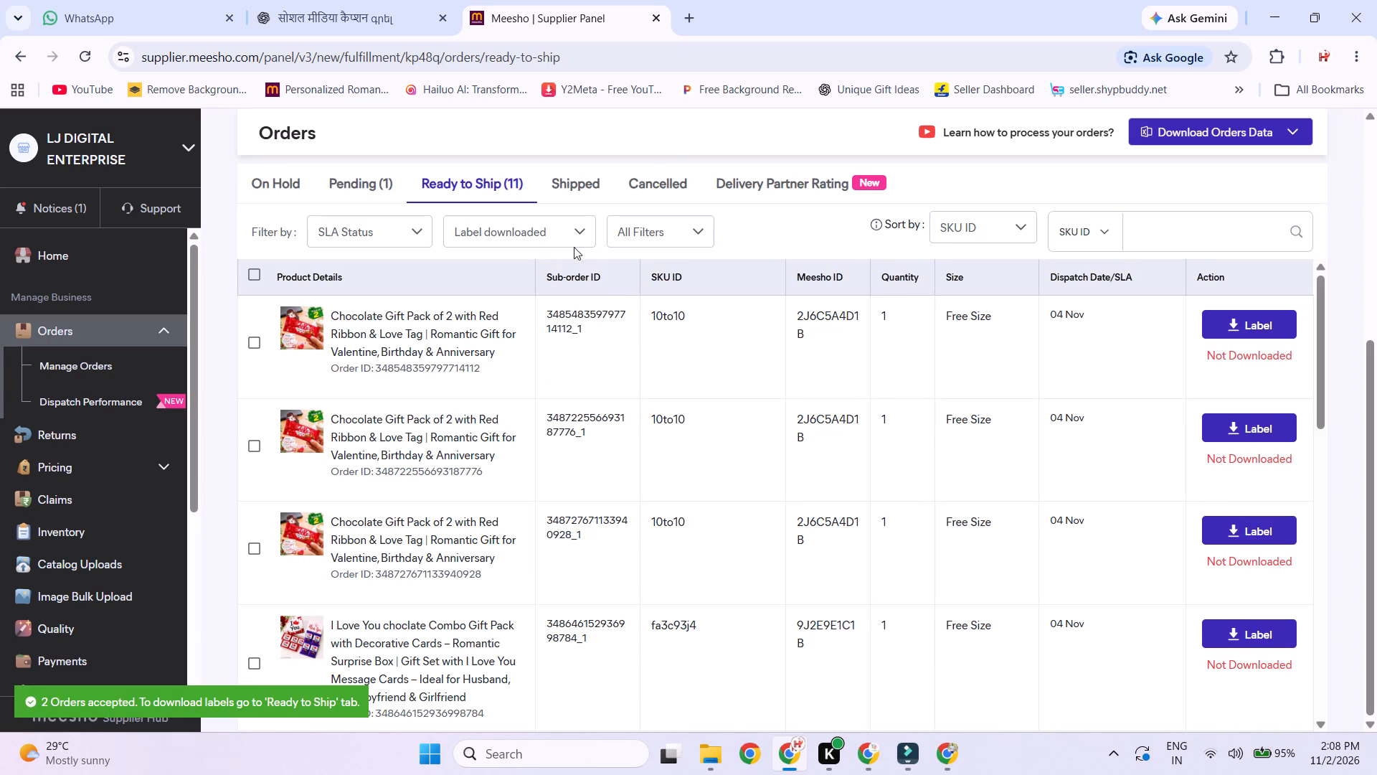
pyautogui.click(658, 178)
pyautogui.scroll(-4, 668, 512)
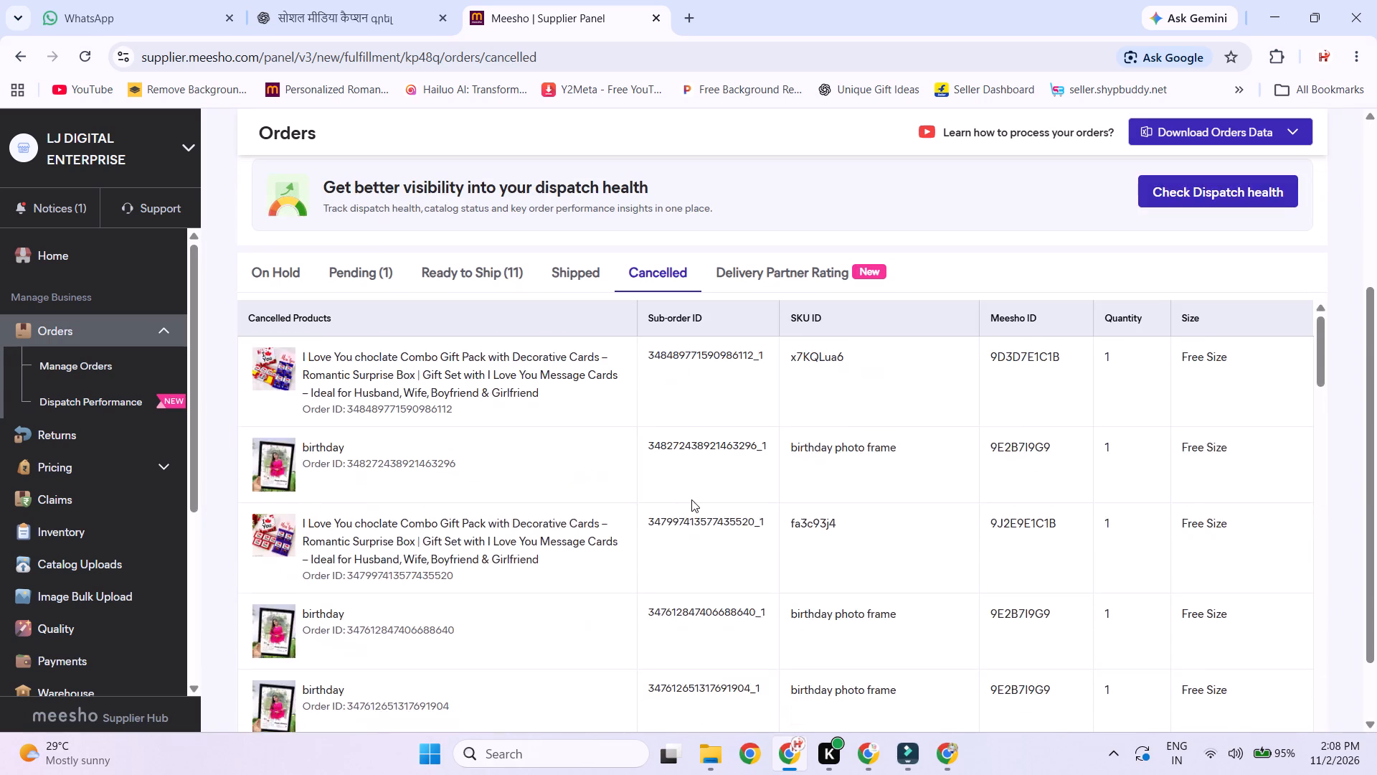
pyautogui.scroll(-4, 691, 499)
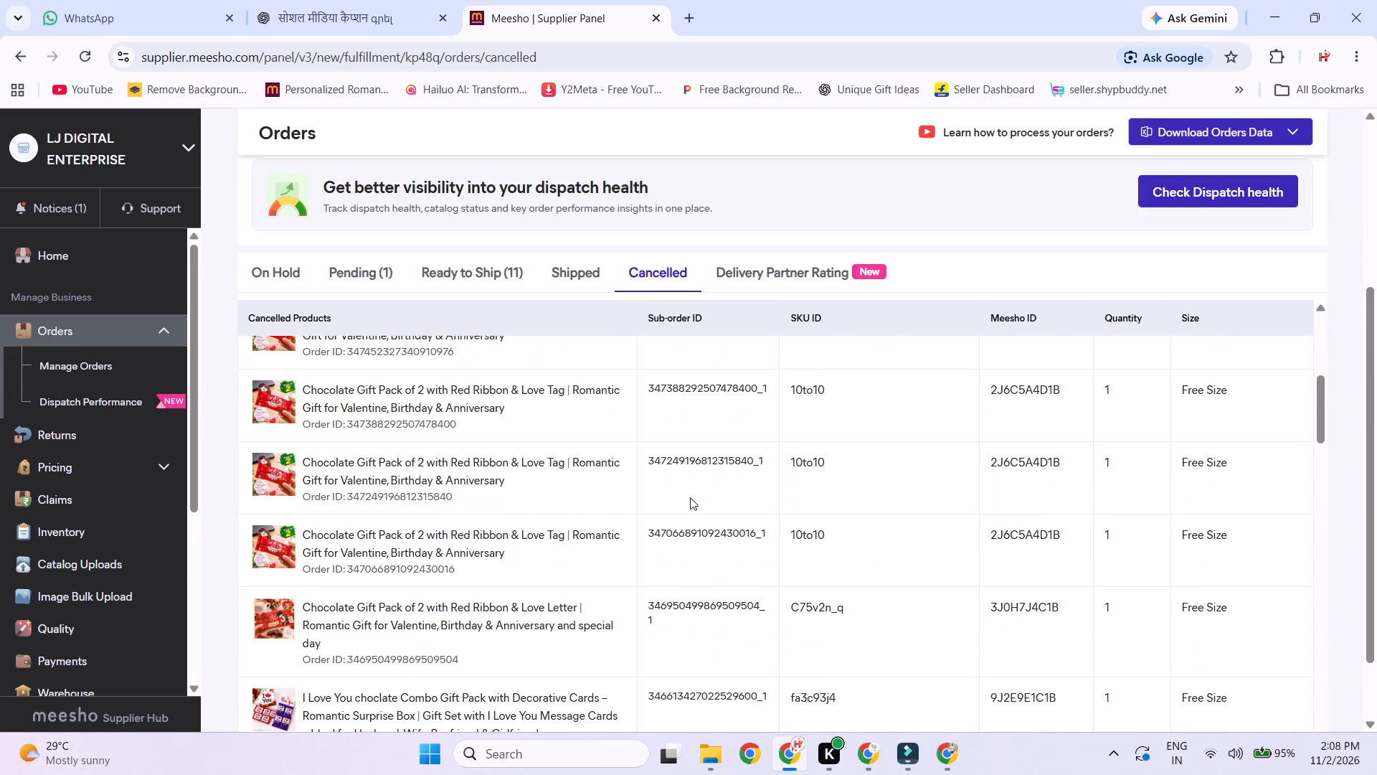
pyautogui.scroll(1, 690, 497)
pyautogui.scroll(-8, 690, 496)
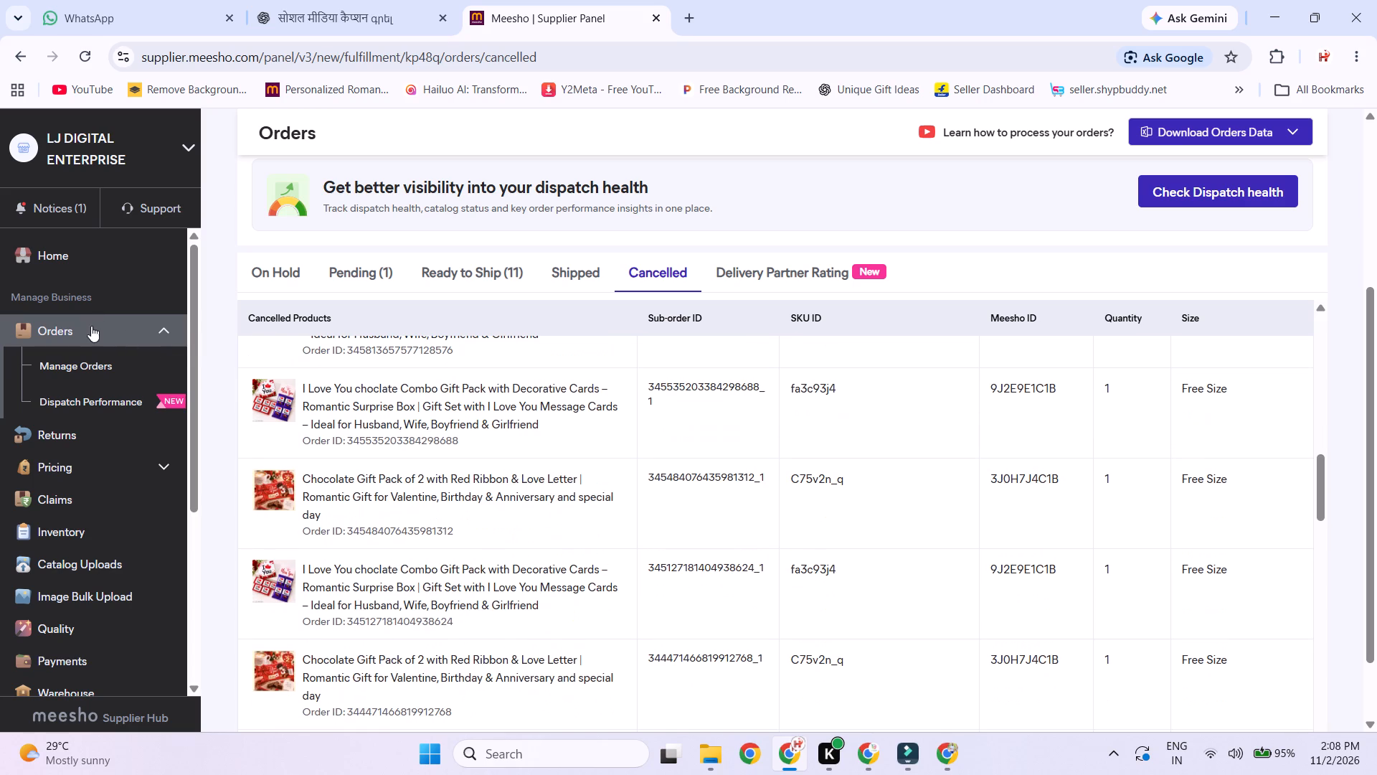
# Review the to-do list, business insights and dispatch performance on the supplier home dashboard.
pyautogui.click(75, 254)
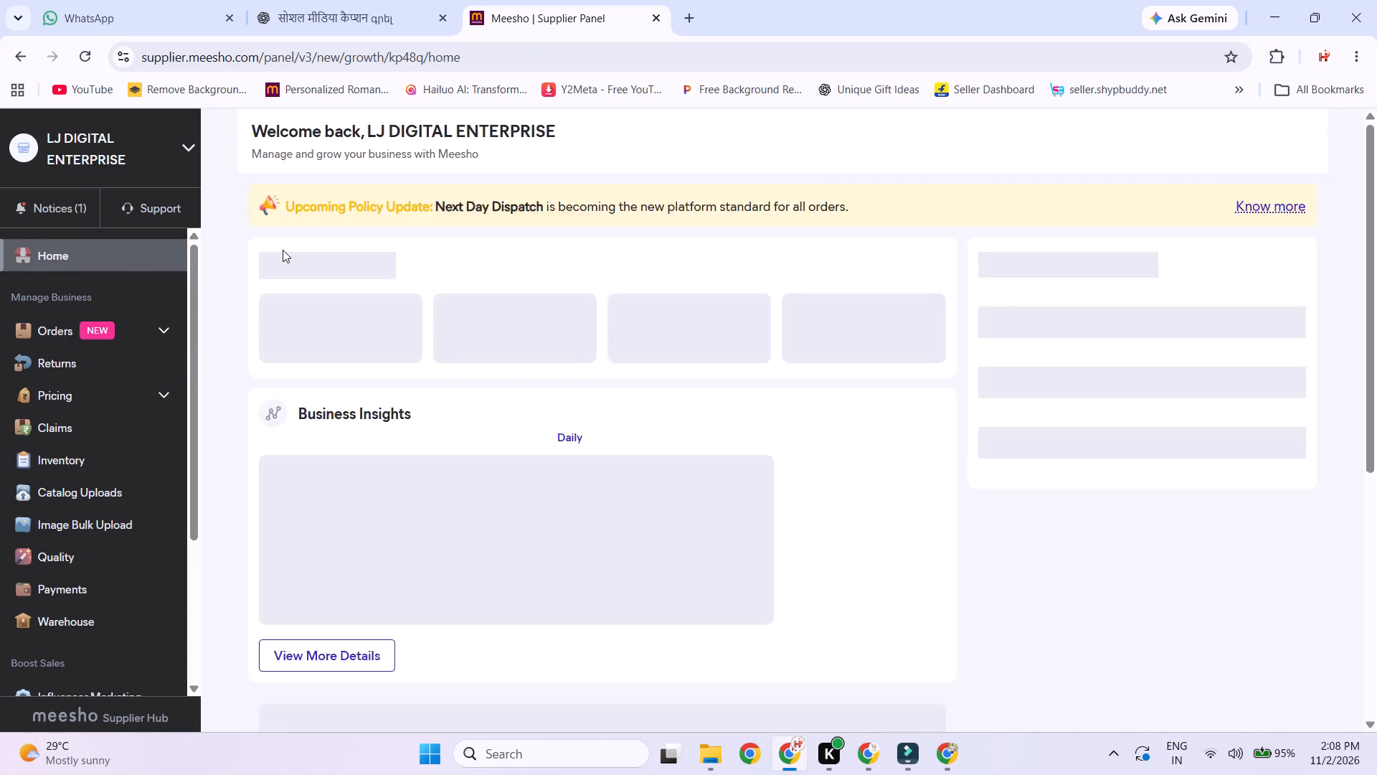
pyautogui.click(896, 258)
pyautogui.scroll(-3, 684, 421)
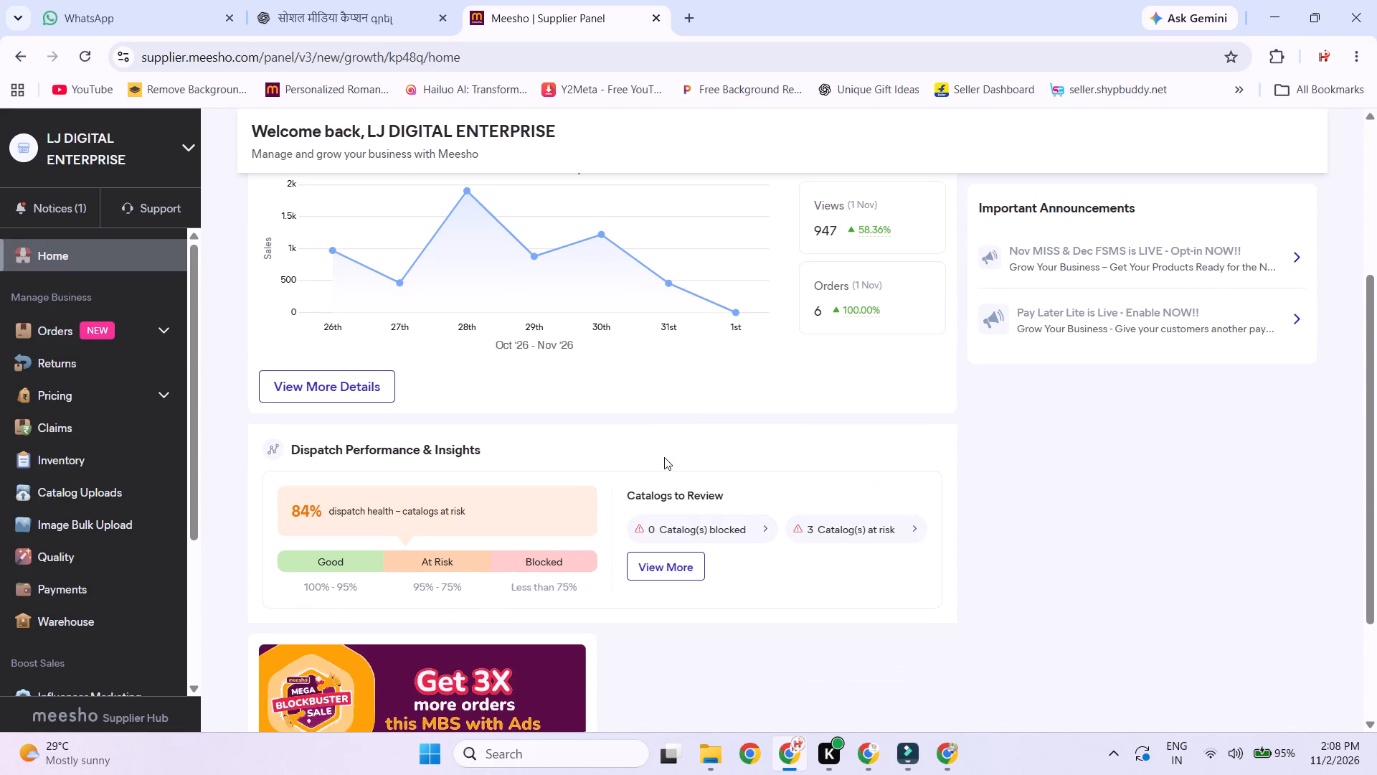
pyautogui.scroll(2, 630, 531)
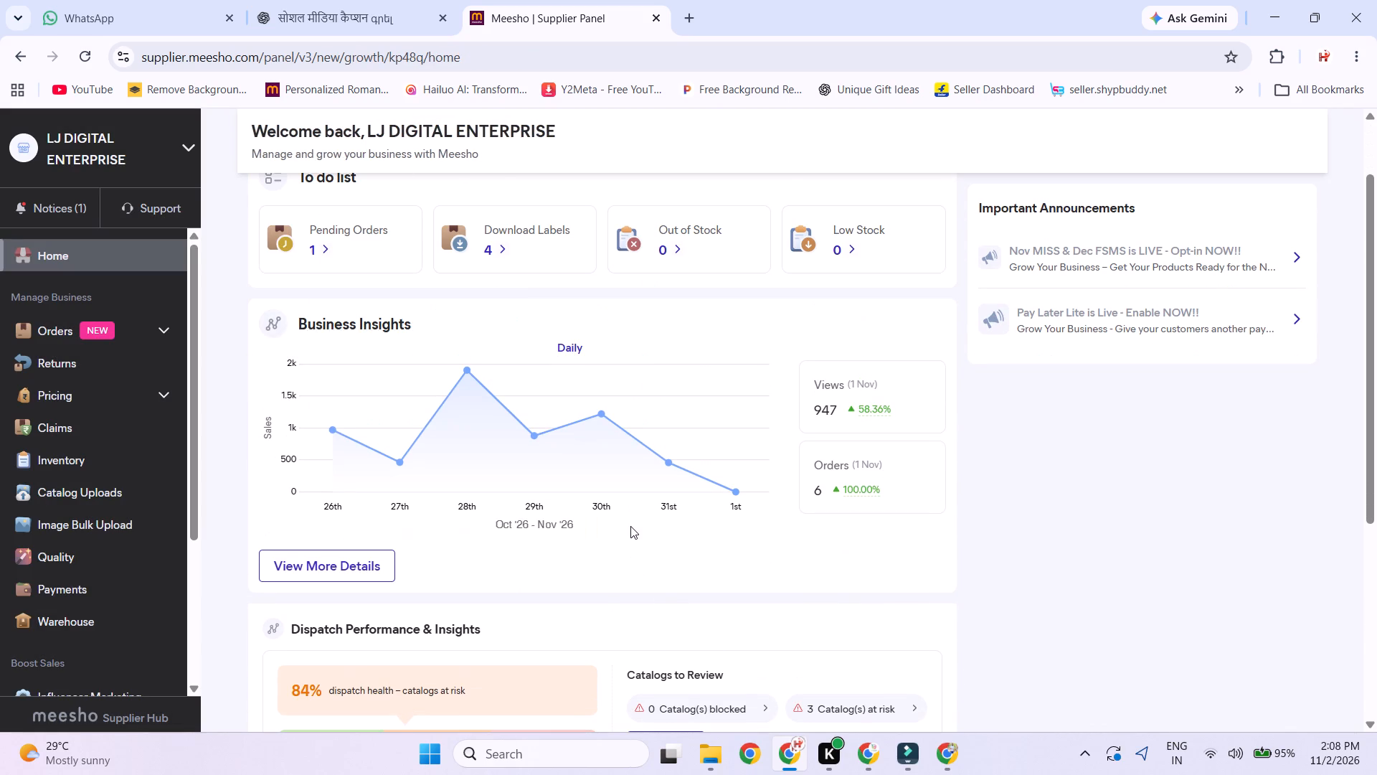
pyautogui.scroll(-2, 527, 518)
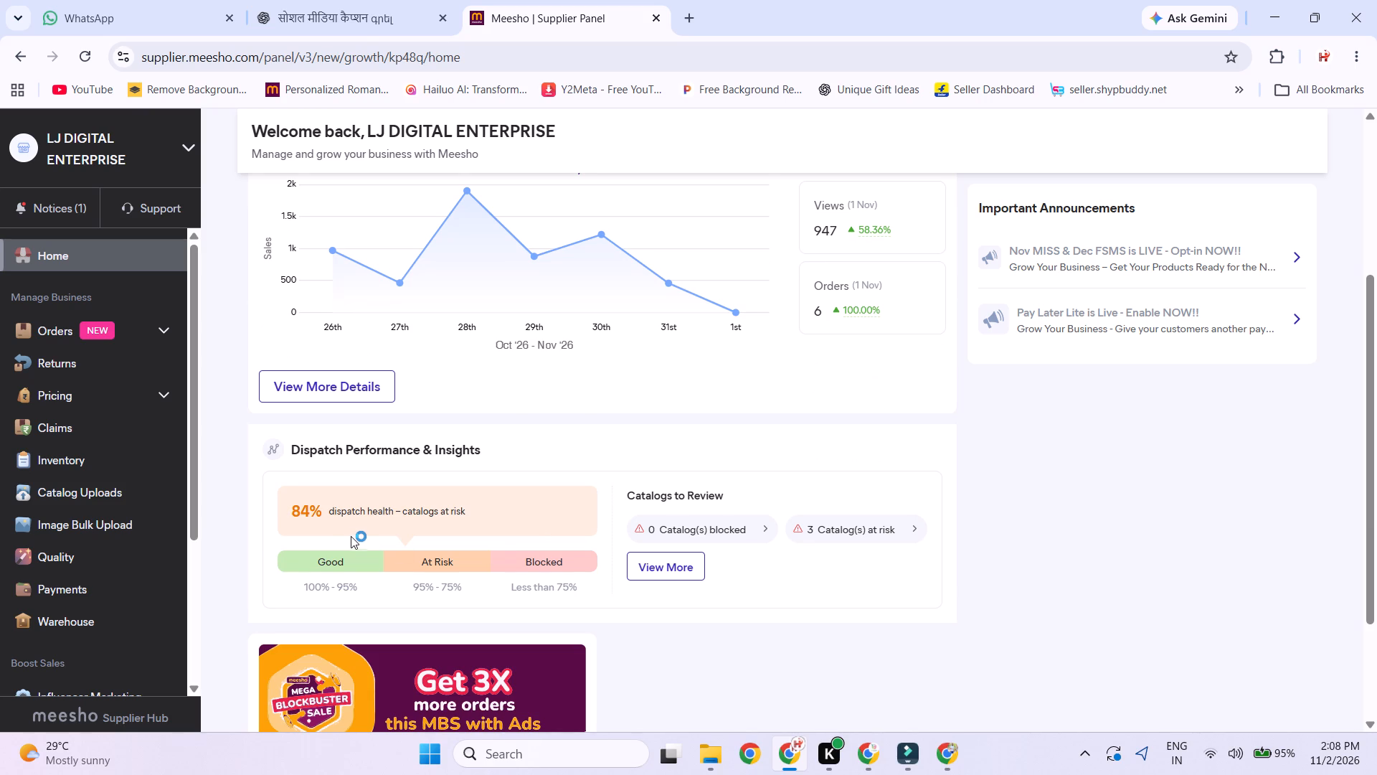
pyautogui.scroll(2, 361, 507)
pyautogui.scroll(-2, 384, 476)
# View the catalogs at risk of blocking and the dispatch health details in Dispatch Performance.
pyautogui.click(826, 533)
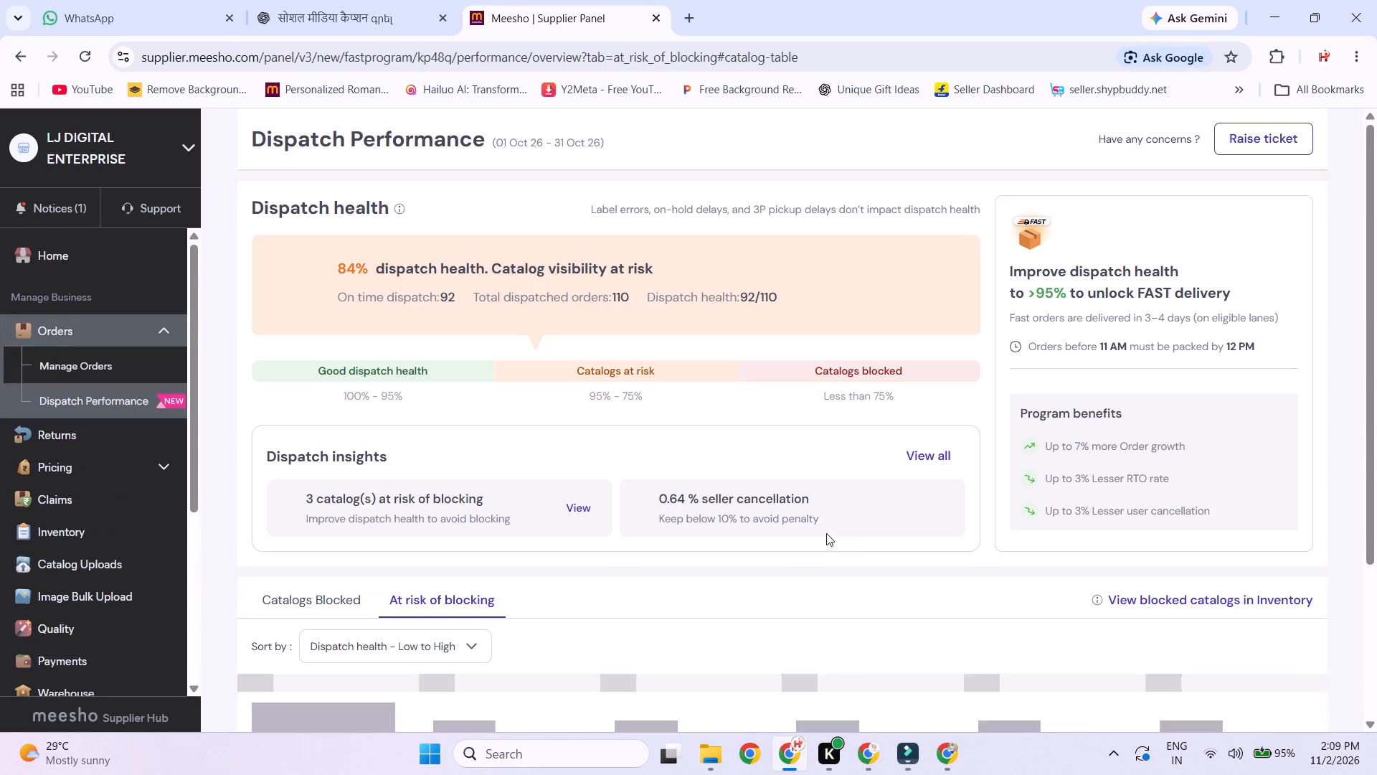
pyautogui.scroll(-8, 826, 533)
pyautogui.scroll(6, 834, 544)
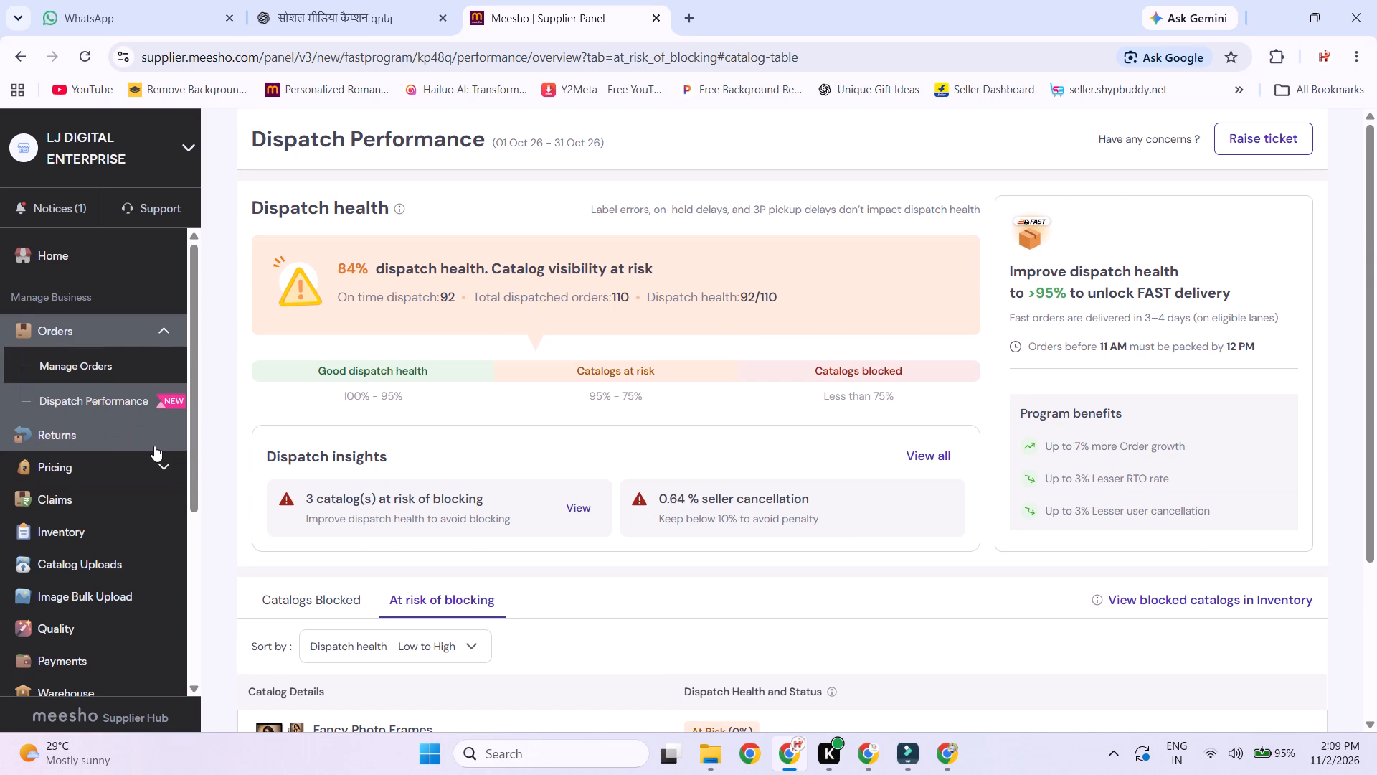
# Examine the Product Quality page for the quality score, customer feedback and quality recommendations.
pyautogui.scroll(-3, 154, 446)
pyautogui.moveTo(78, 573); pyautogui.dragTo(71, 351)
pyautogui.click(71, 351)
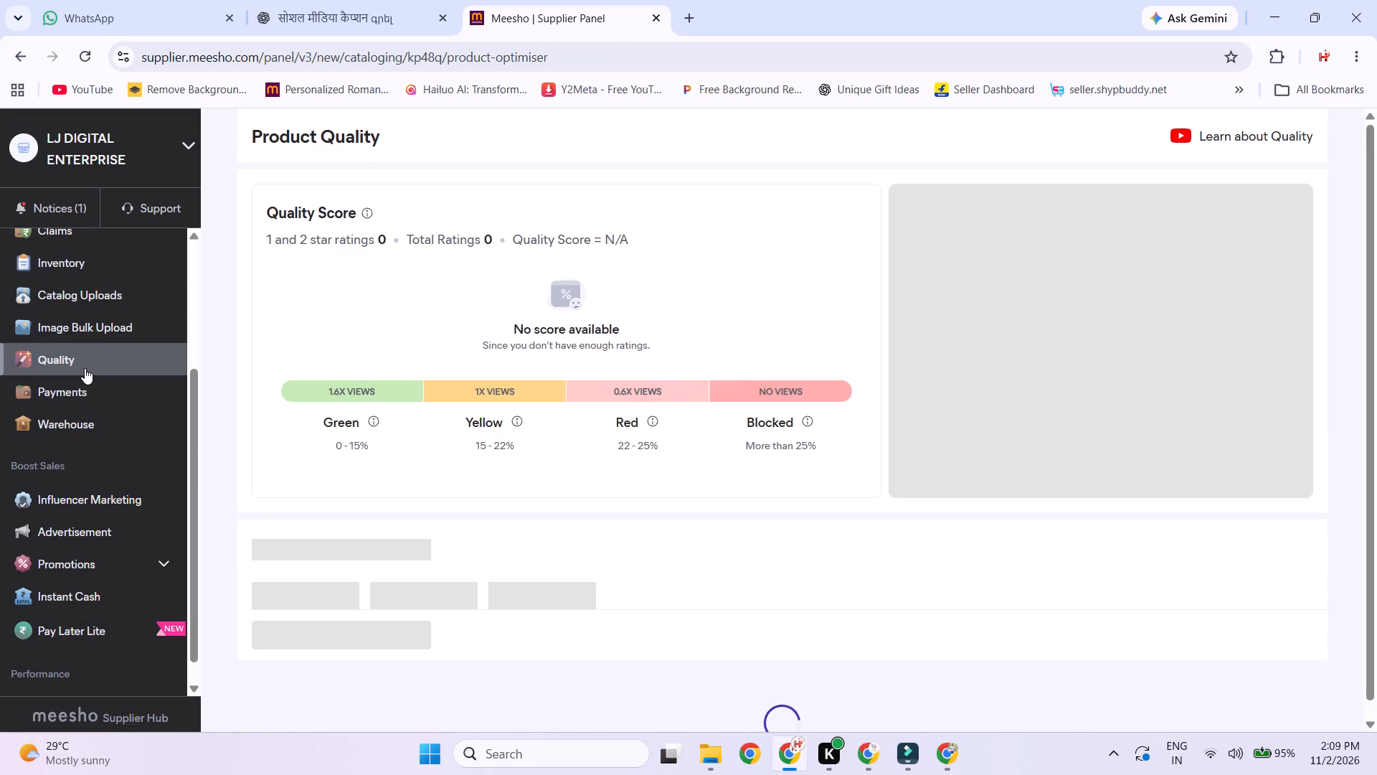
pyautogui.scroll(-2, 562, 332)
pyautogui.scroll(2, 534, 356)
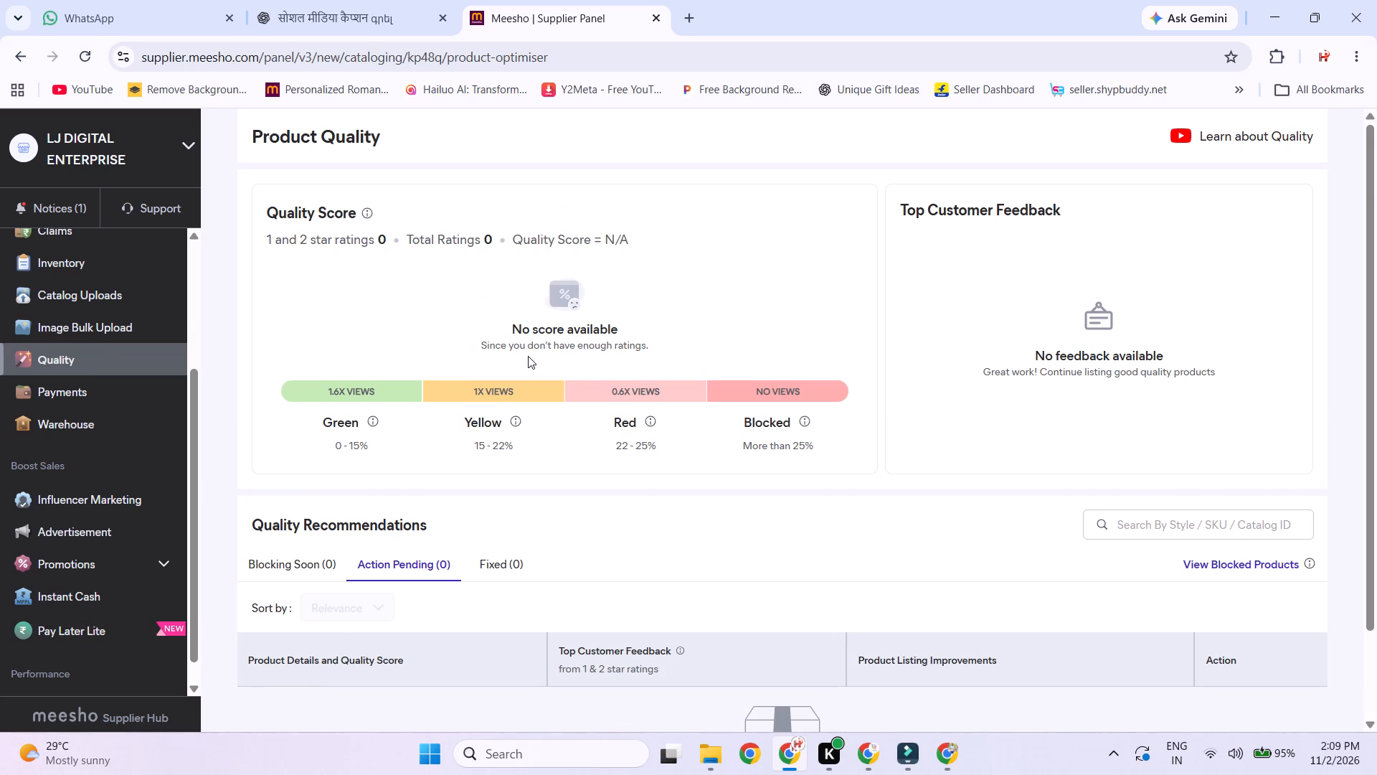
pyautogui.scroll(8, 522, 395)
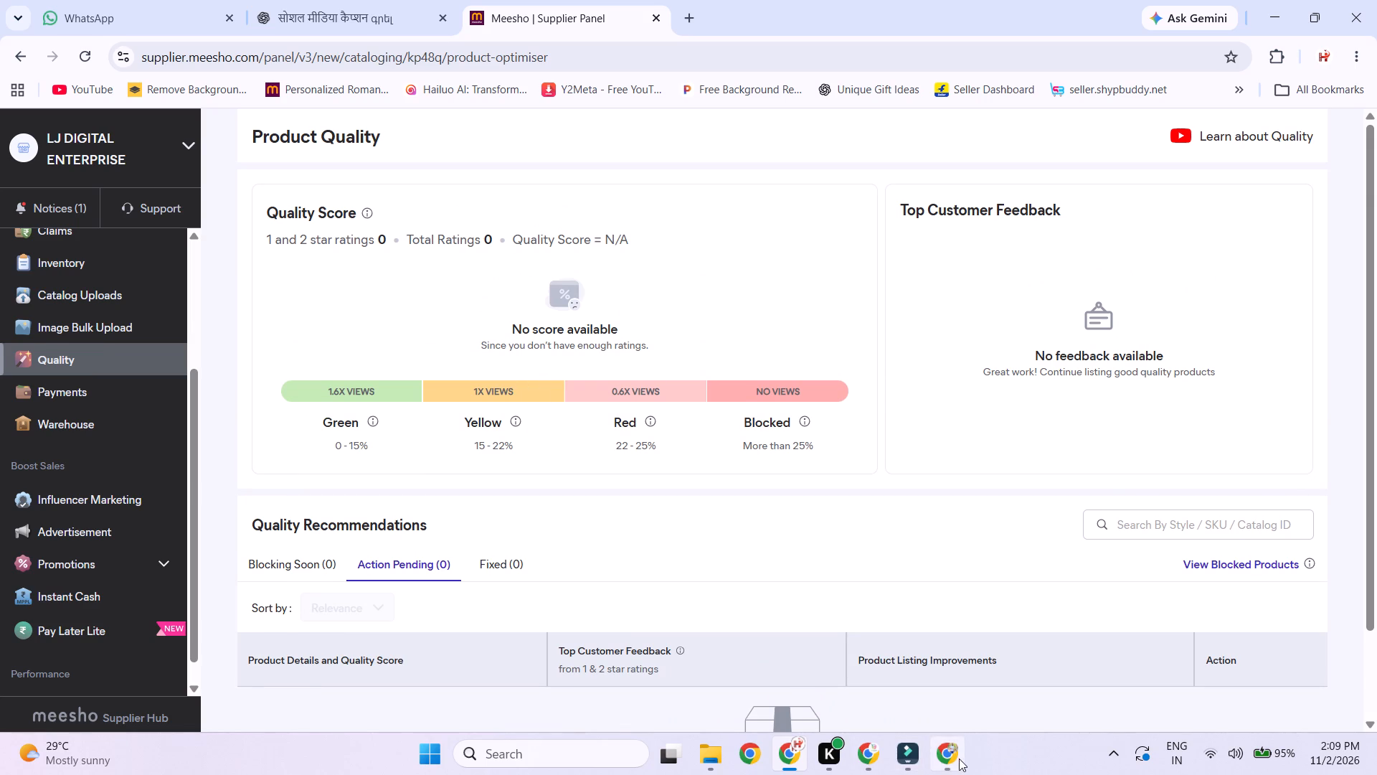
# Switch to the other Chrome window showing the SL Gifts Store payments.
pyautogui.click(954, 758)
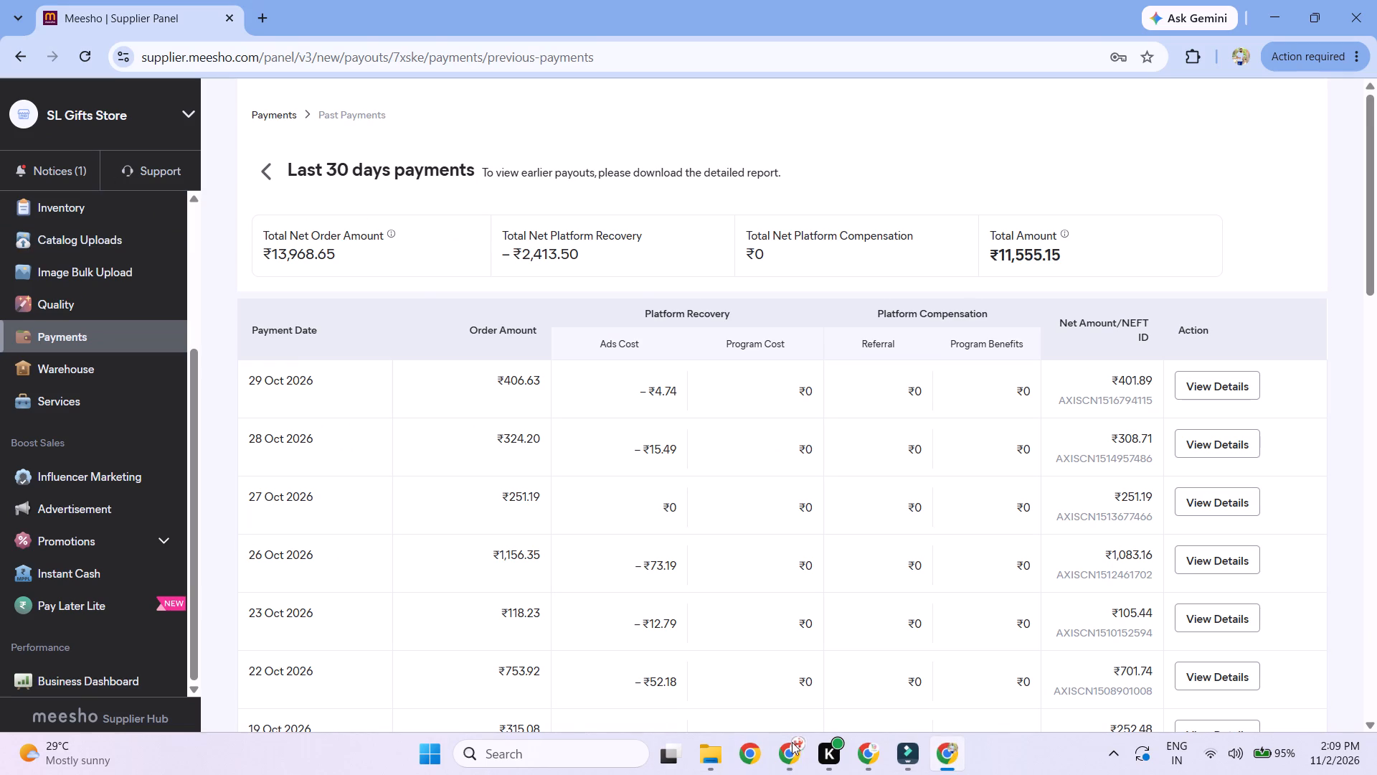
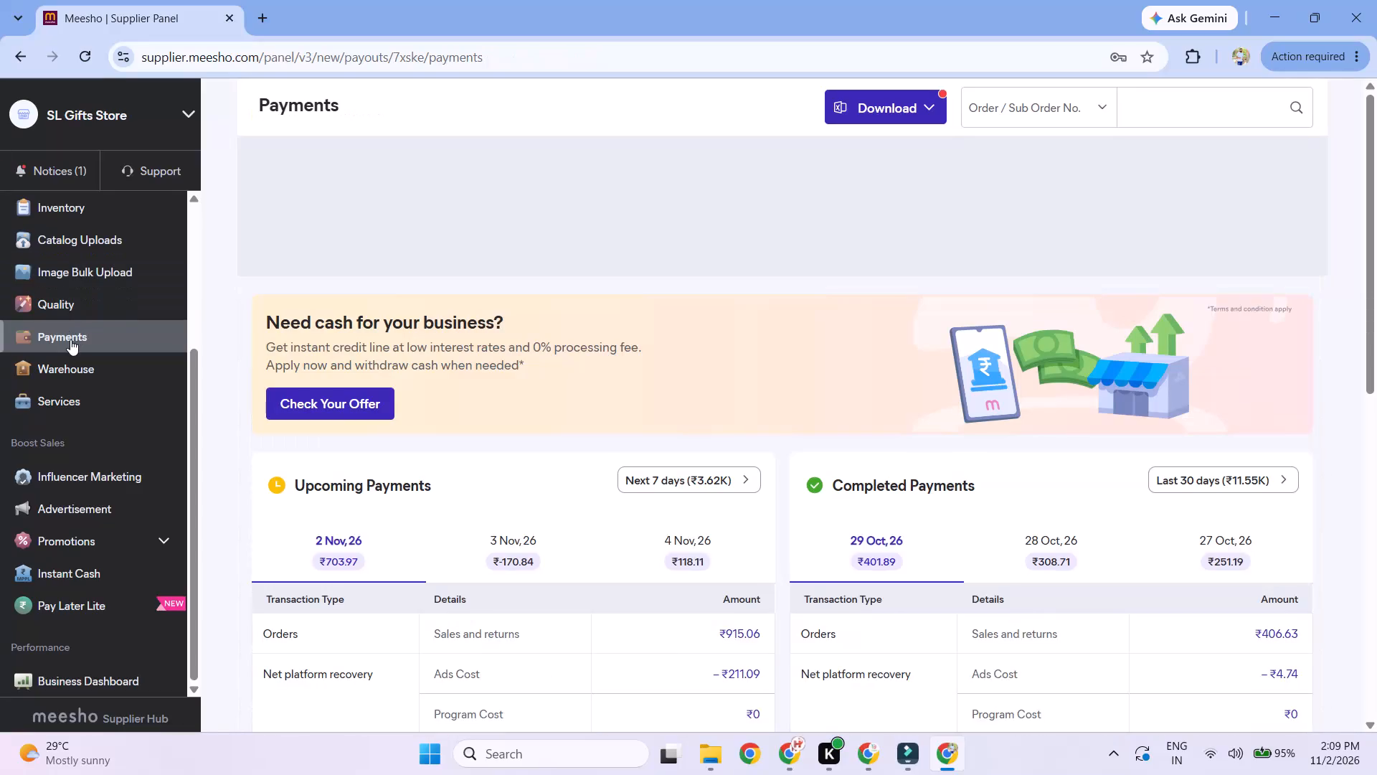
# View the last 30 days of completed payments for SL Gifts Store.
pyautogui.scroll(-3, 974, 419)
pyautogui.scroll(3, 995, 576)
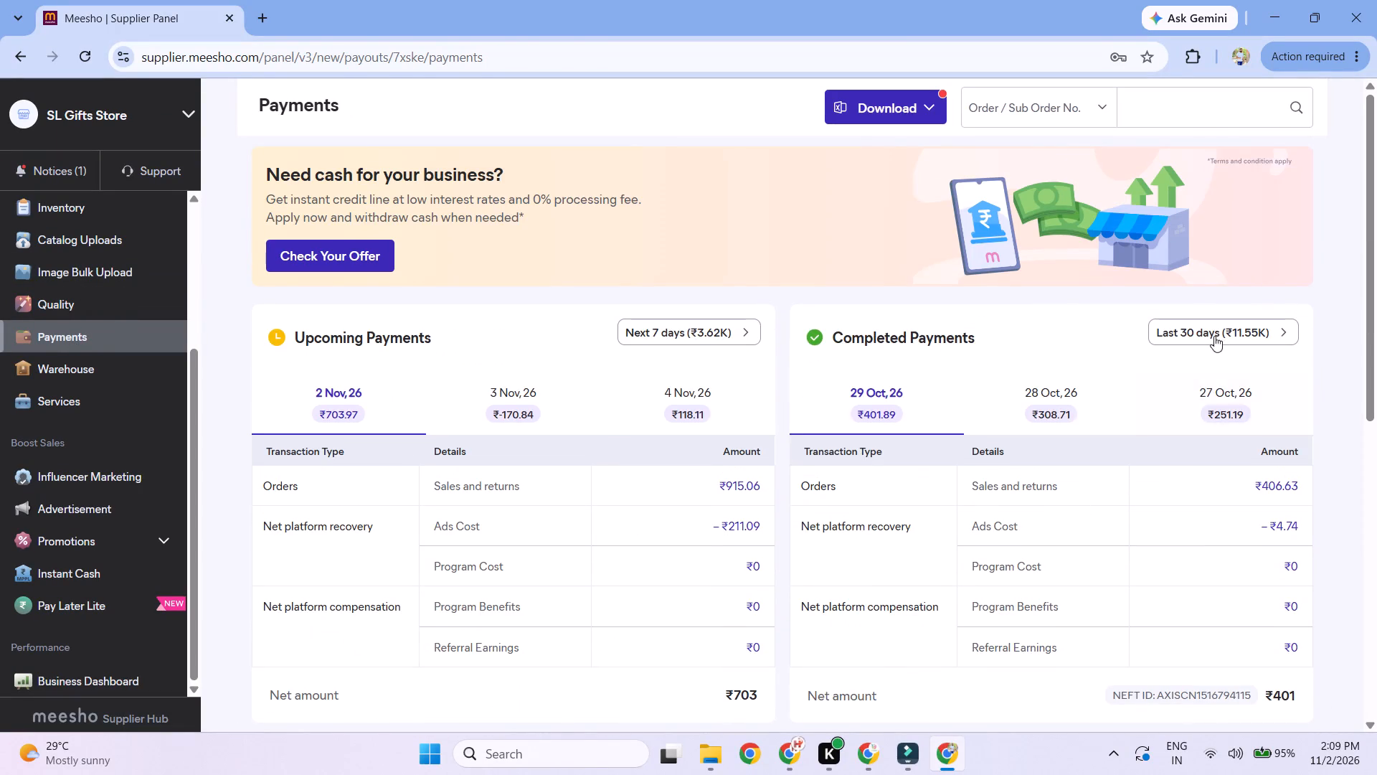
pyautogui.click(1214, 334)
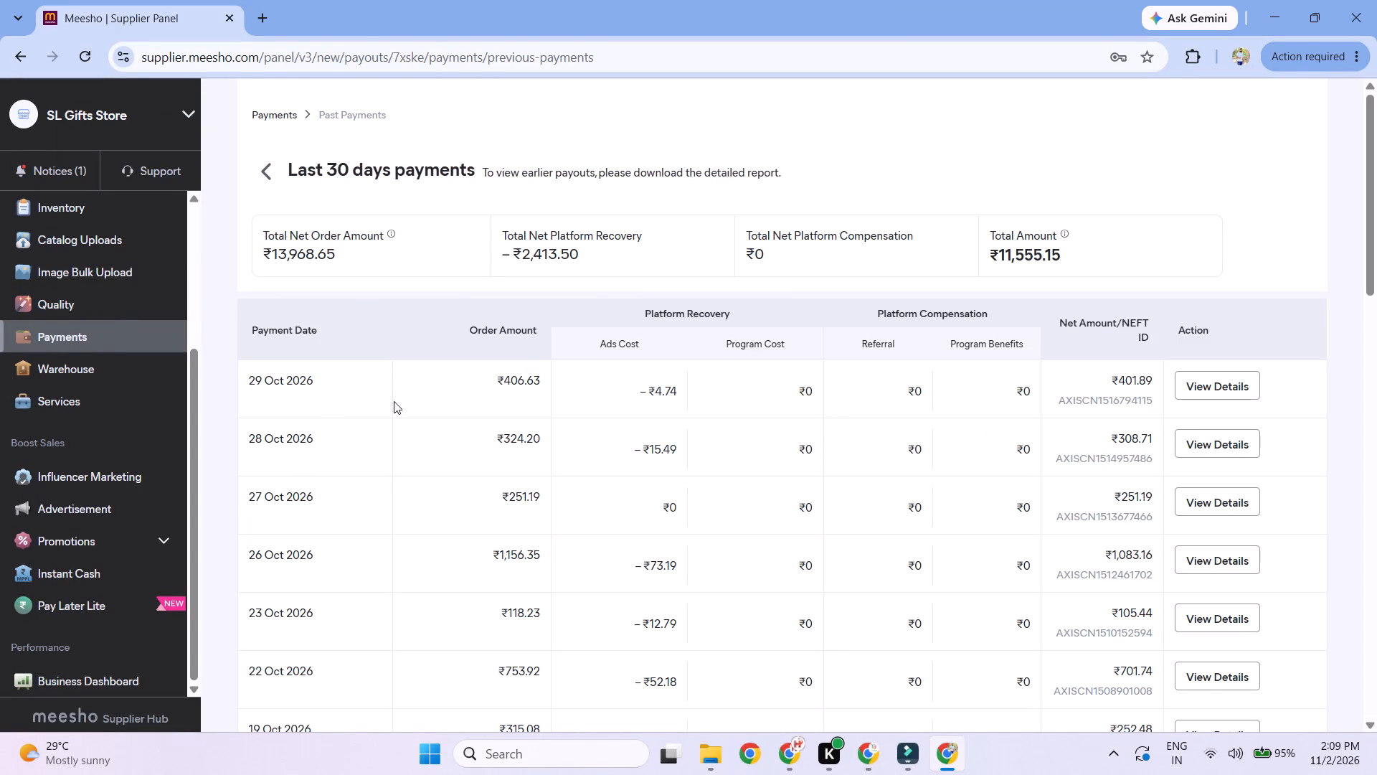
# Switch back to the Chrome window showing the LJ Digital Enterprise supplier panel.
pyautogui.click(789, 756)
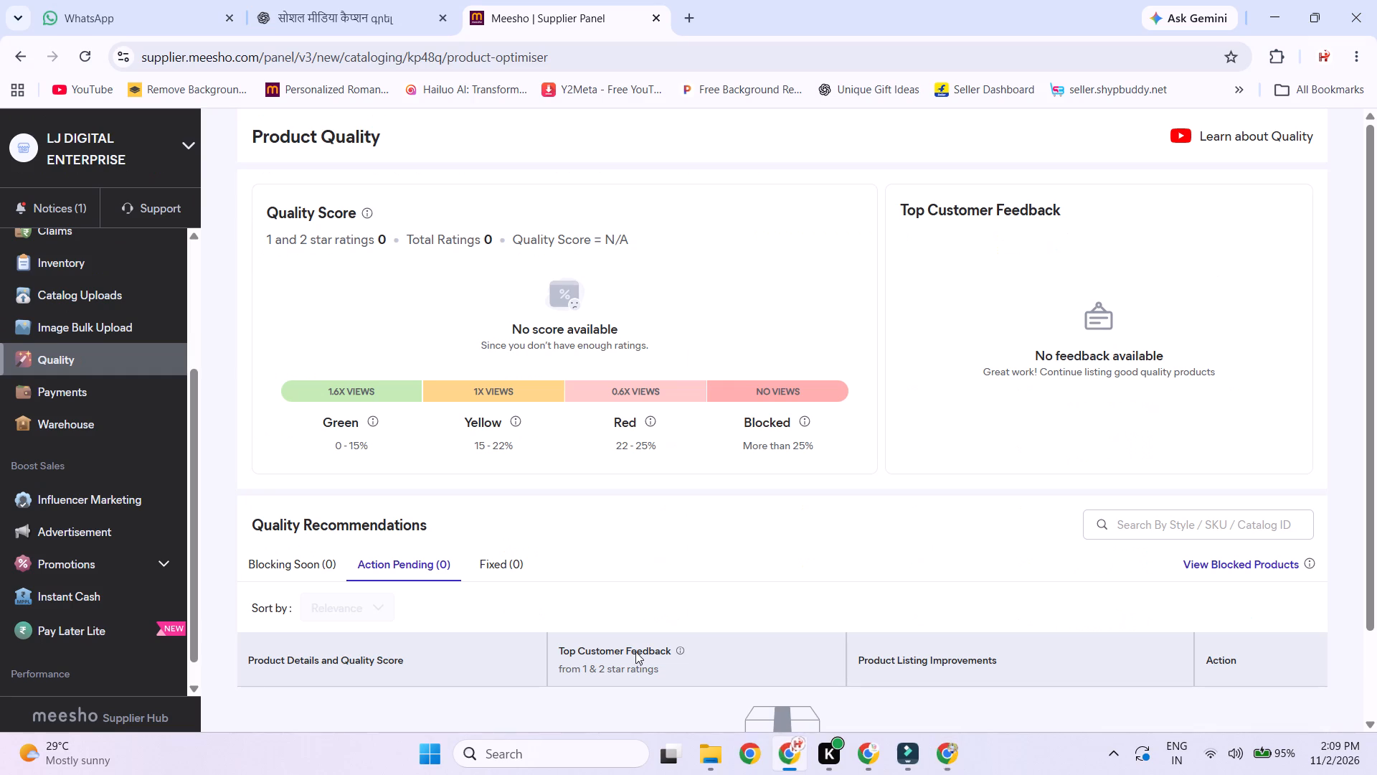
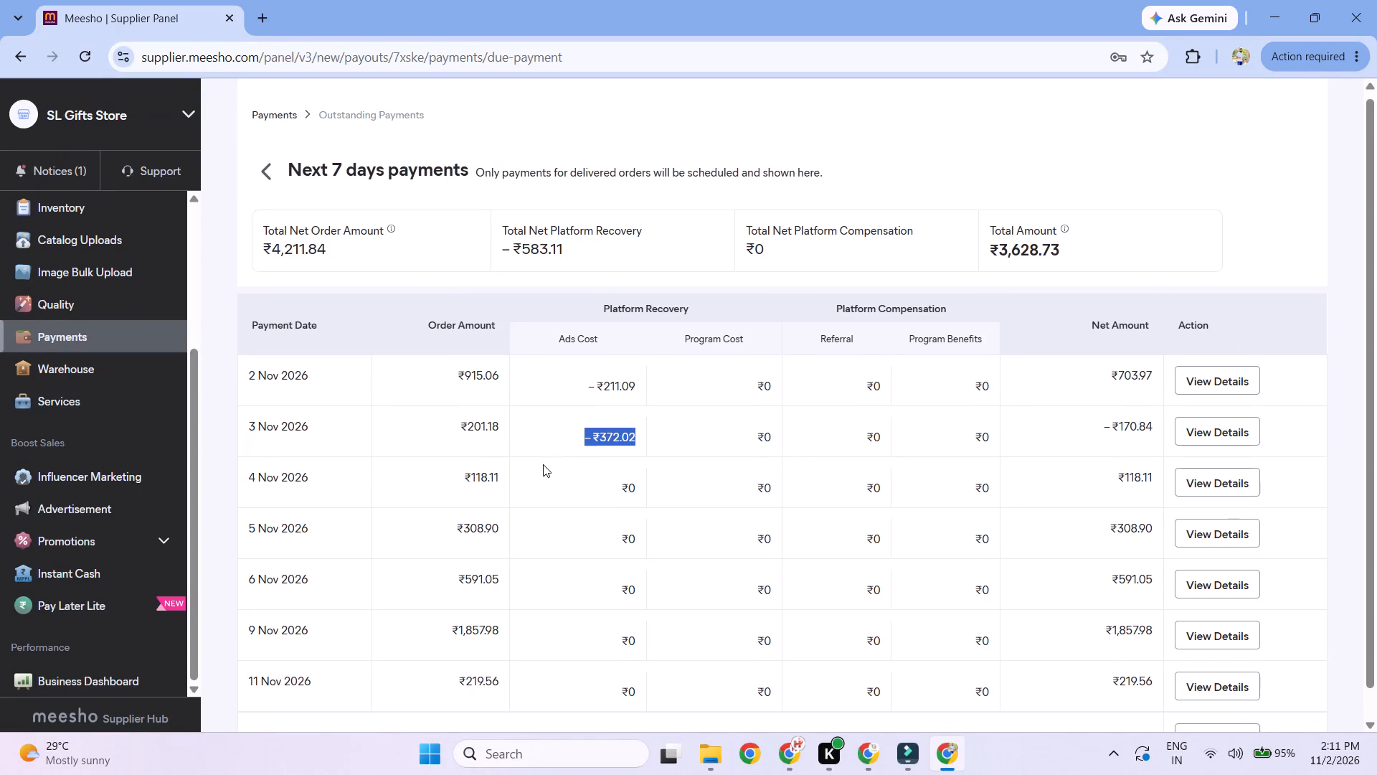
# Review SL Gifts Store's outstanding payments for the next 7 days, including the details of its unscheduled payments.
pyautogui.scroll(-1, 542, 464)
pyautogui.scroll(3, 703, 589)
pyautogui.scroll(-3, 683, 542)
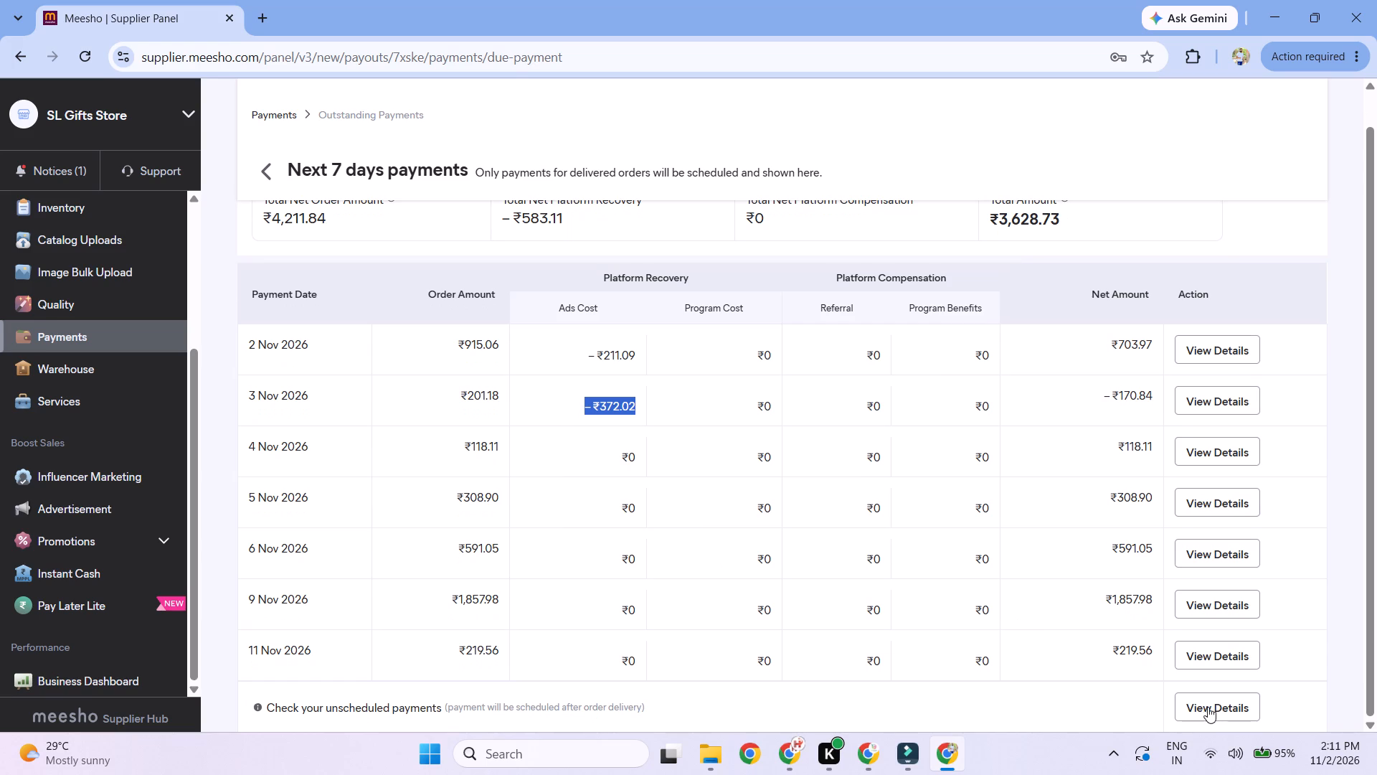
pyautogui.click(1216, 708)
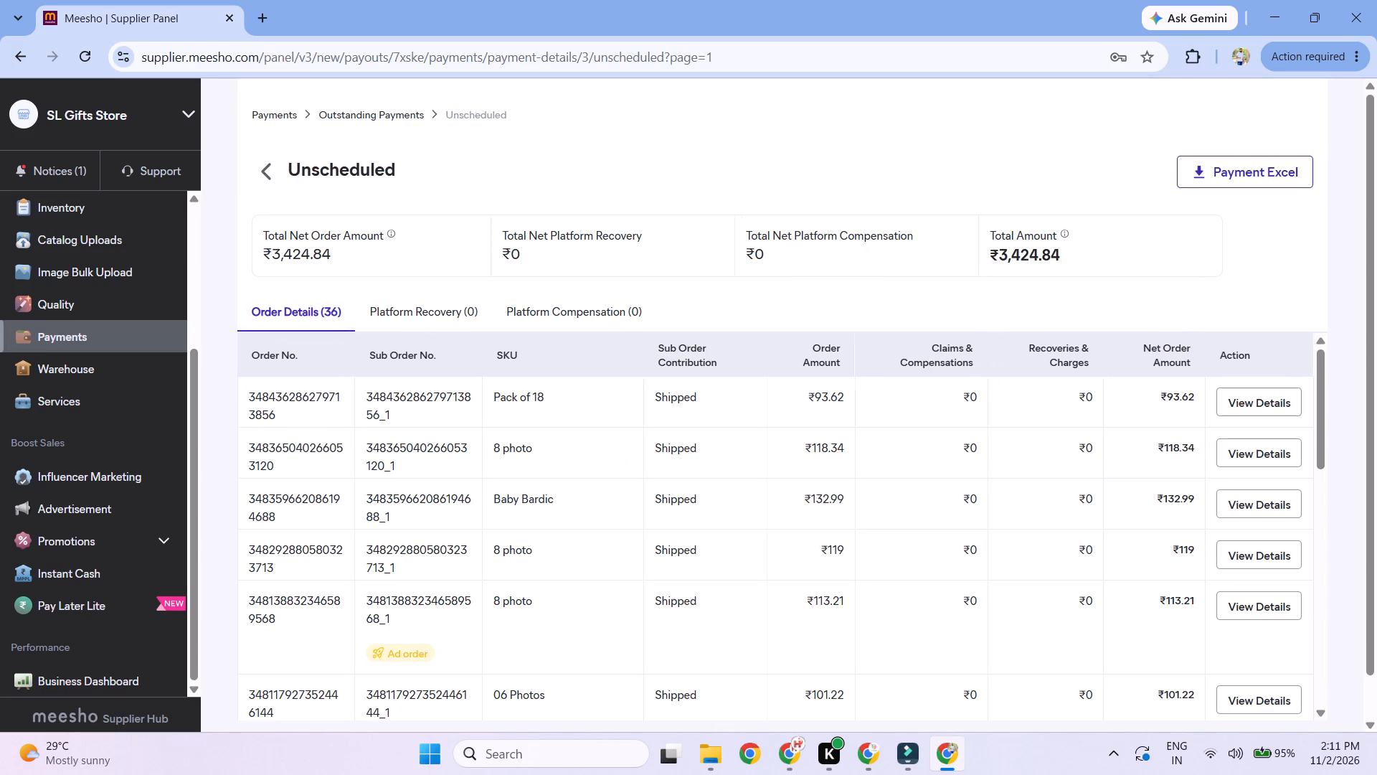
pyautogui.click(265, 175)
pyautogui.scroll(-1, 389, 441)
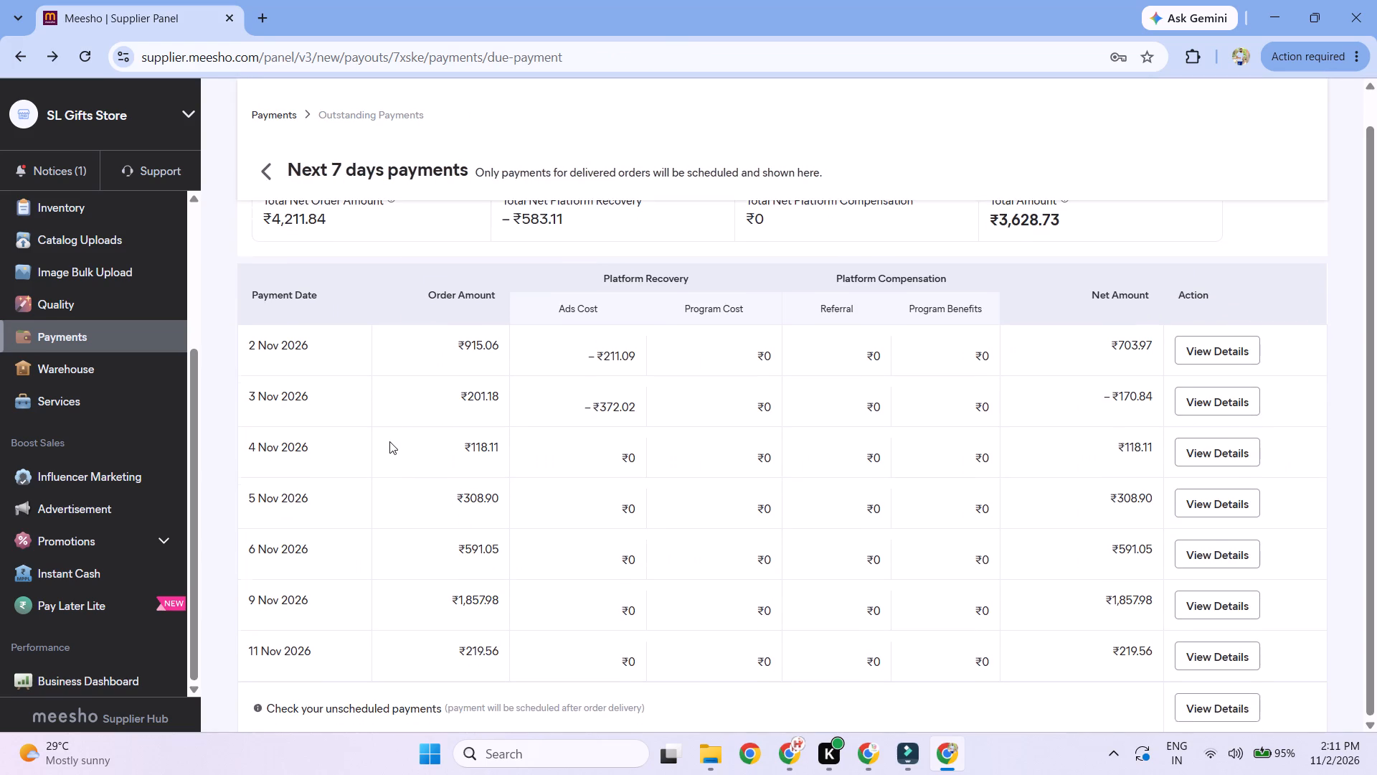
pyautogui.scroll(-3, 389, 441)
pyautogui.scroll(4, 425, 479)
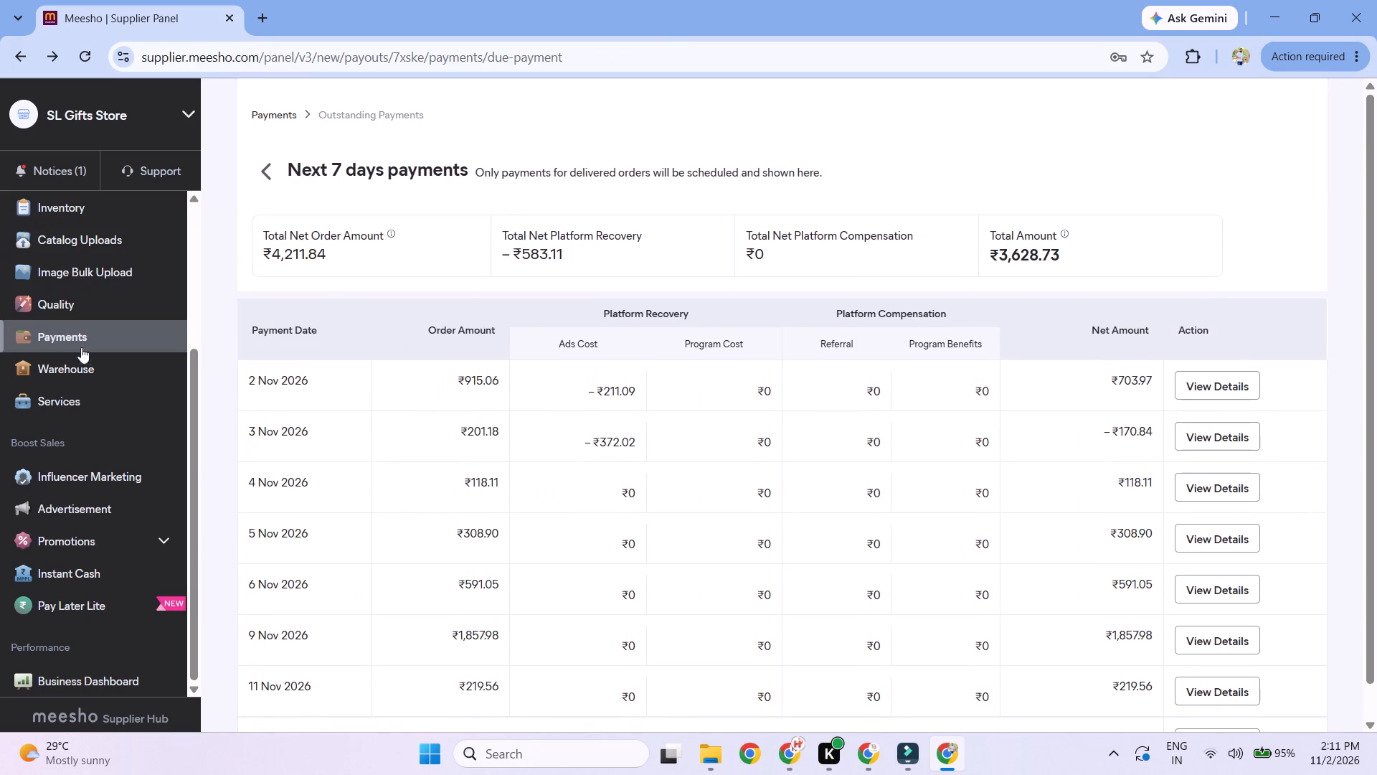
# Open the advertisement campaign 3388154 - 10/28/2026 and review its overview and per-catalog spend, orders, clicks and ROI.
pyautogui.scroll(-1, 82, 369)
pyautogui.click(103, 509)
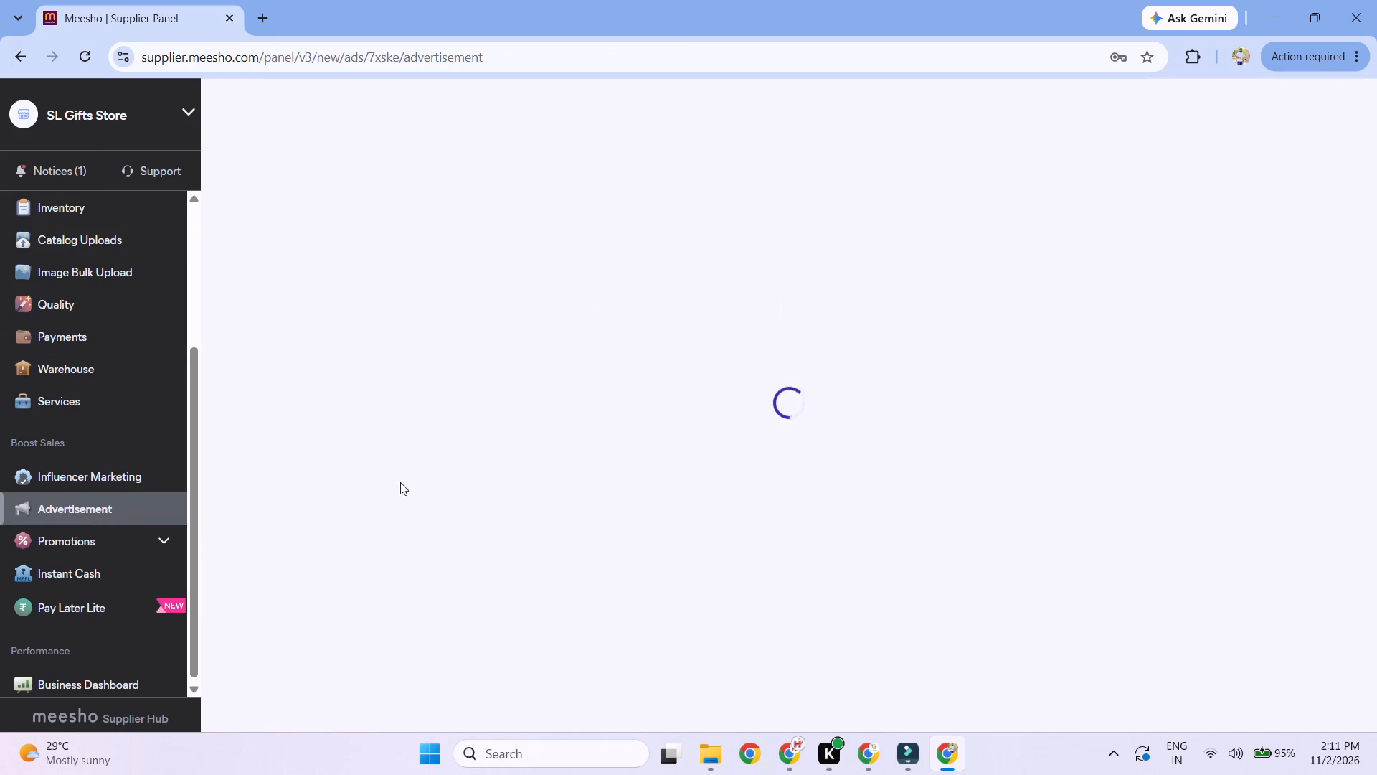
pyautogui.scroll(-4, 445, 475)
pyautogui.click(350, 413)
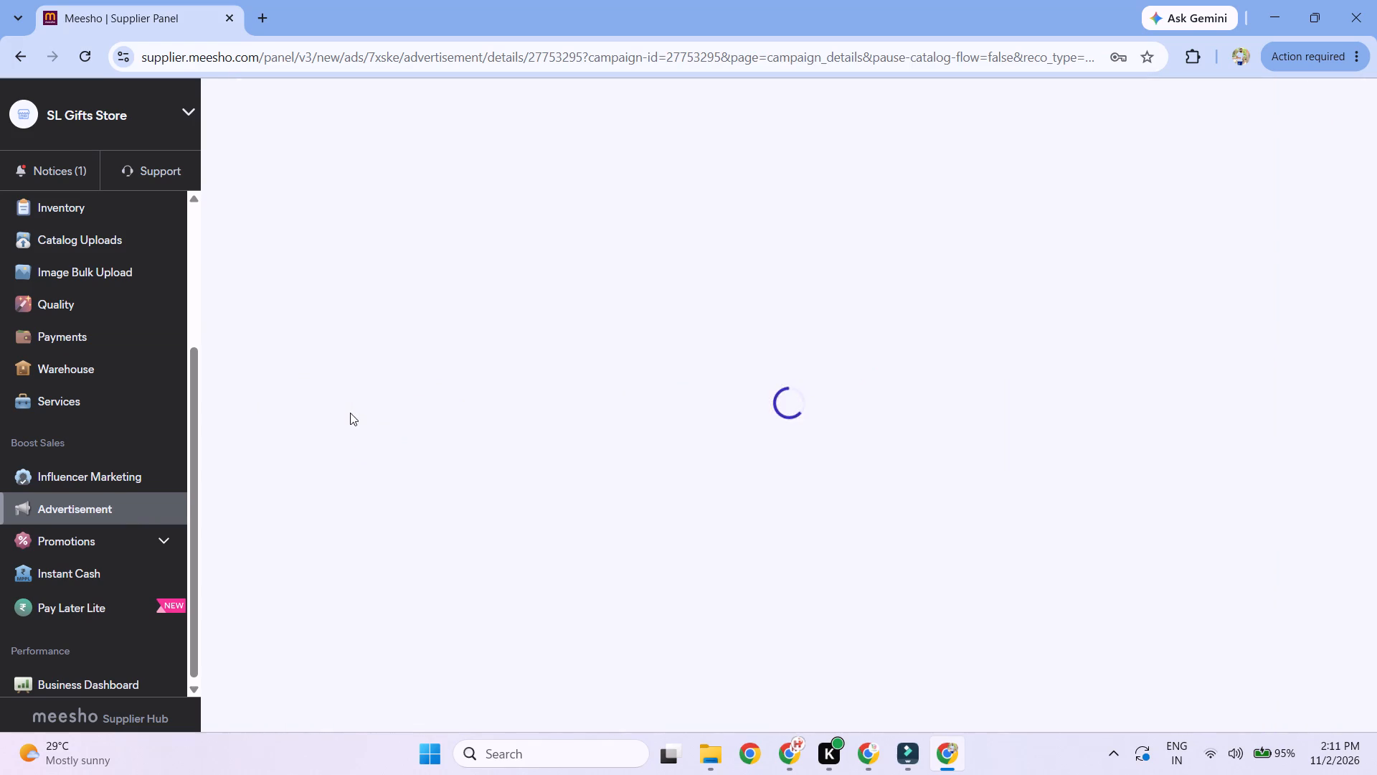
pyautogui.click(552, 286)
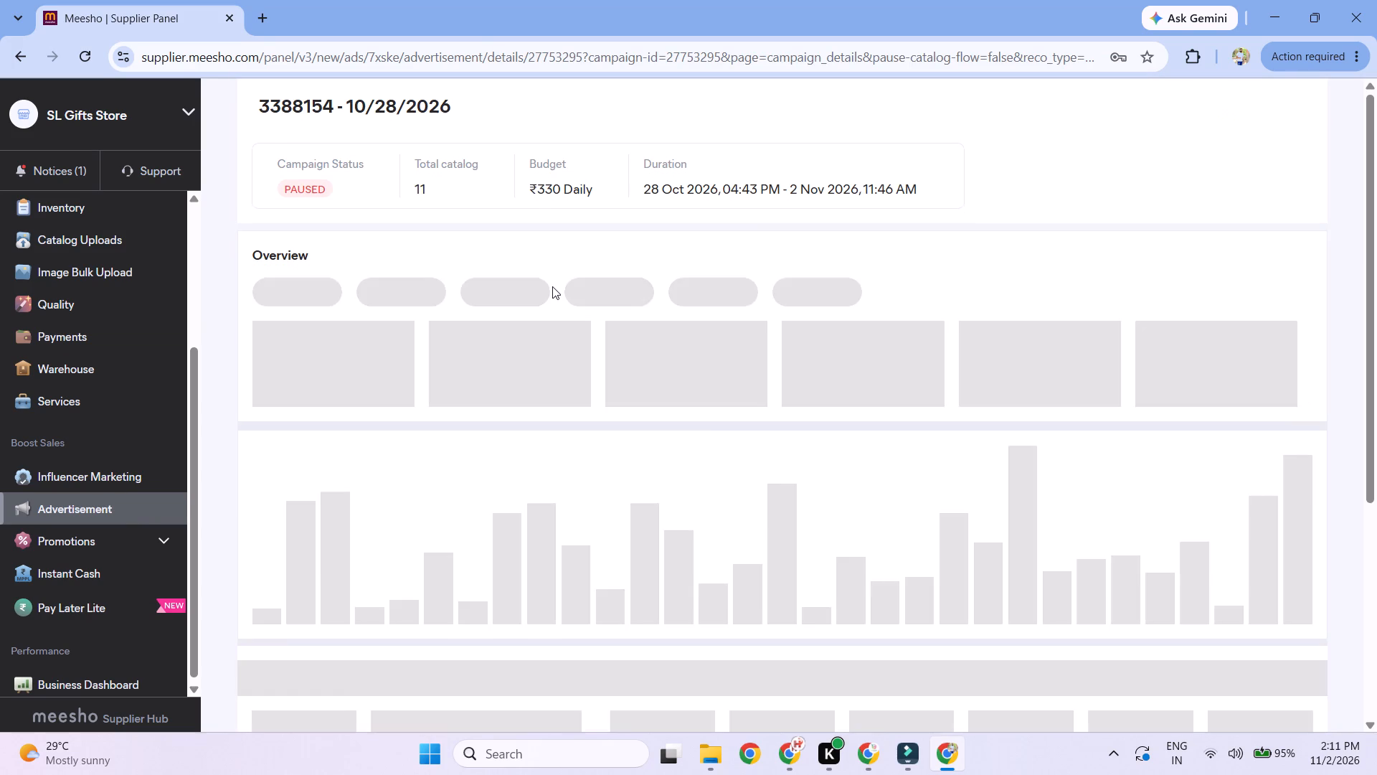
pyautogui.moveTo(745, 381); pyautogui.dragTo(639, 373)
pyautogui.scroll(-1, 731, 453)
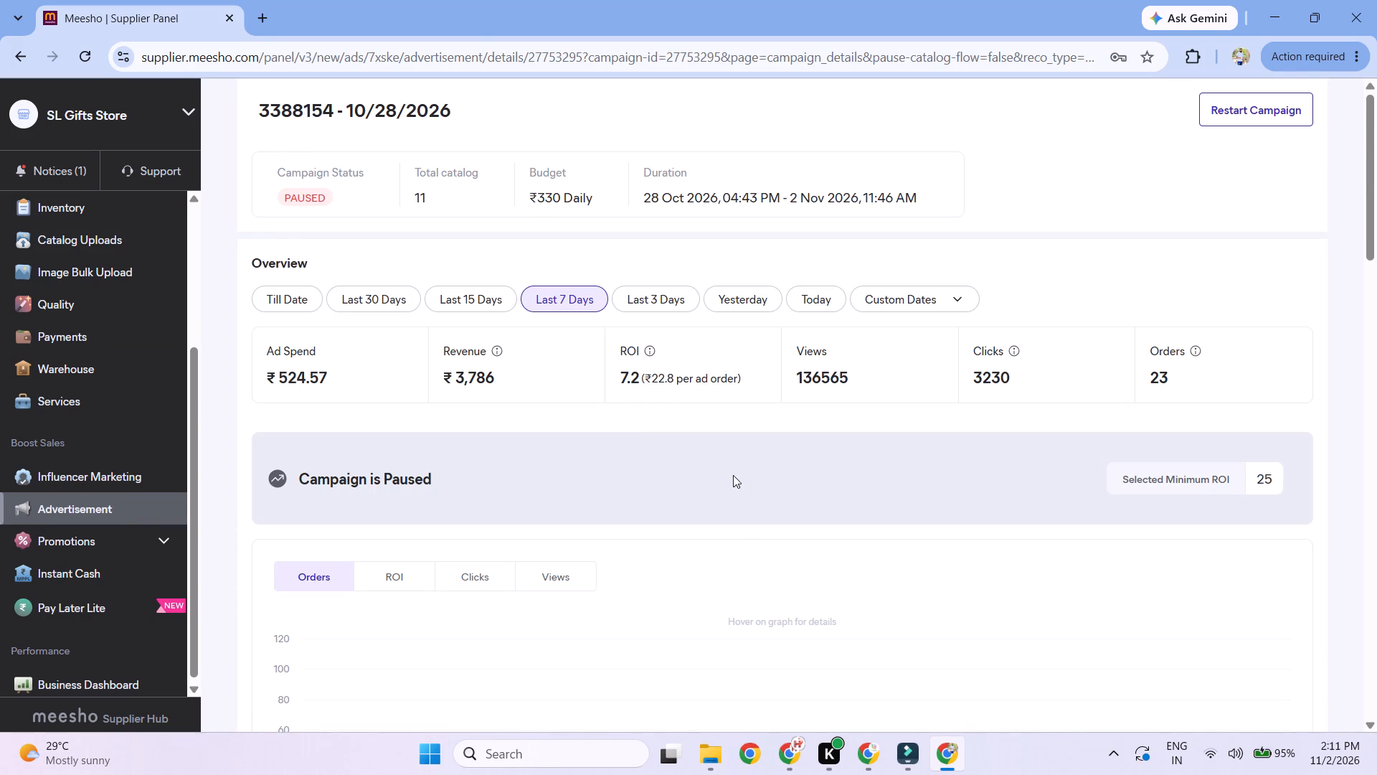
pyautogui.scroll(-10, 733, 475)
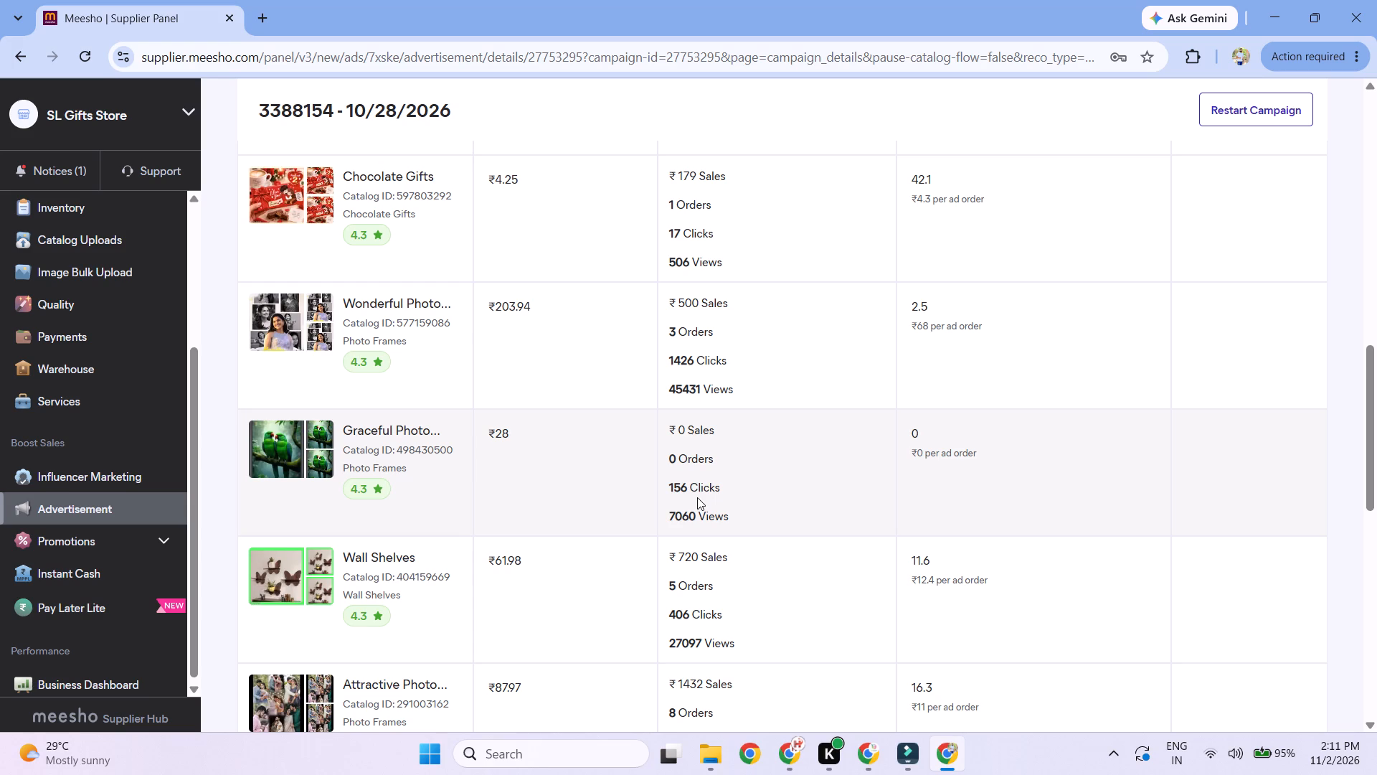
pyautogui.scroll(-1, 696, 496)
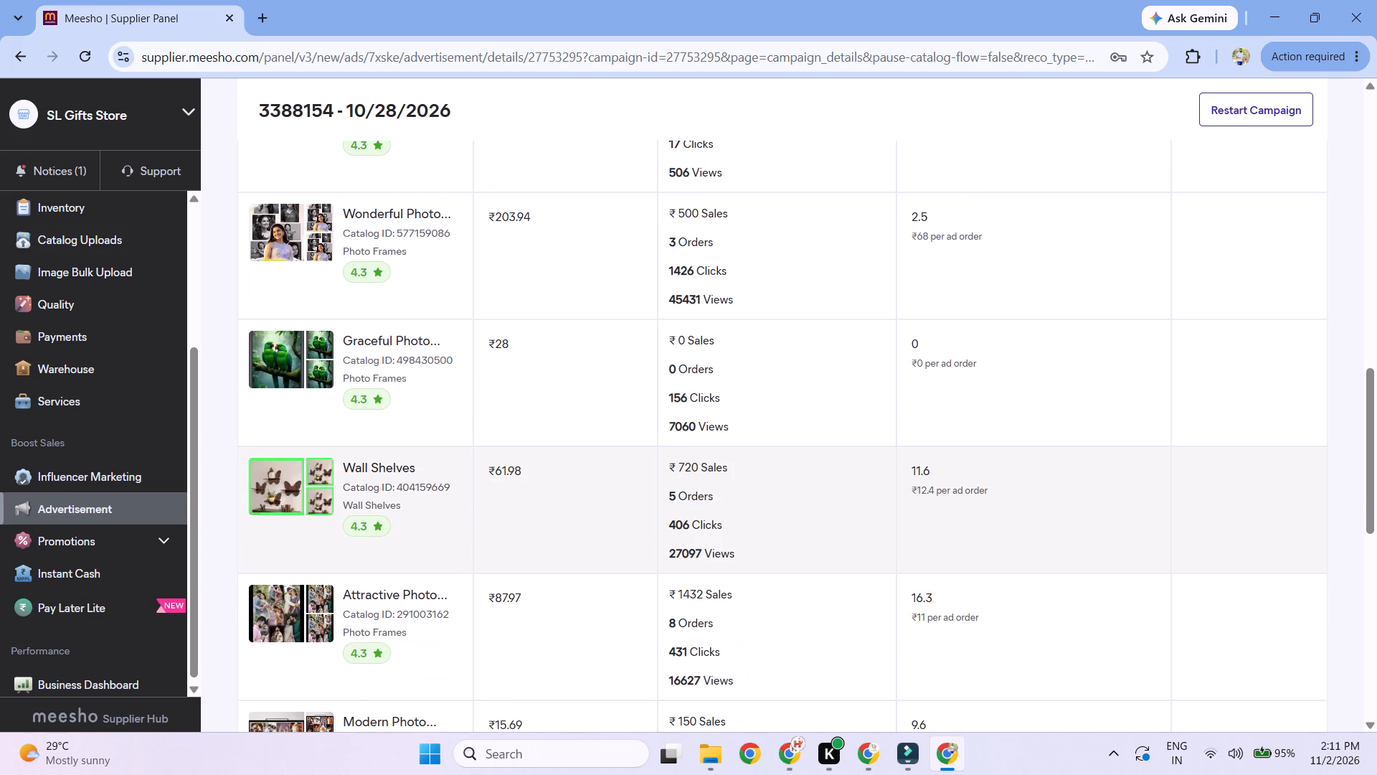
pyautogui.scroll(-10, 494, 576)
pyautogui.scroll(4, 481, 617)
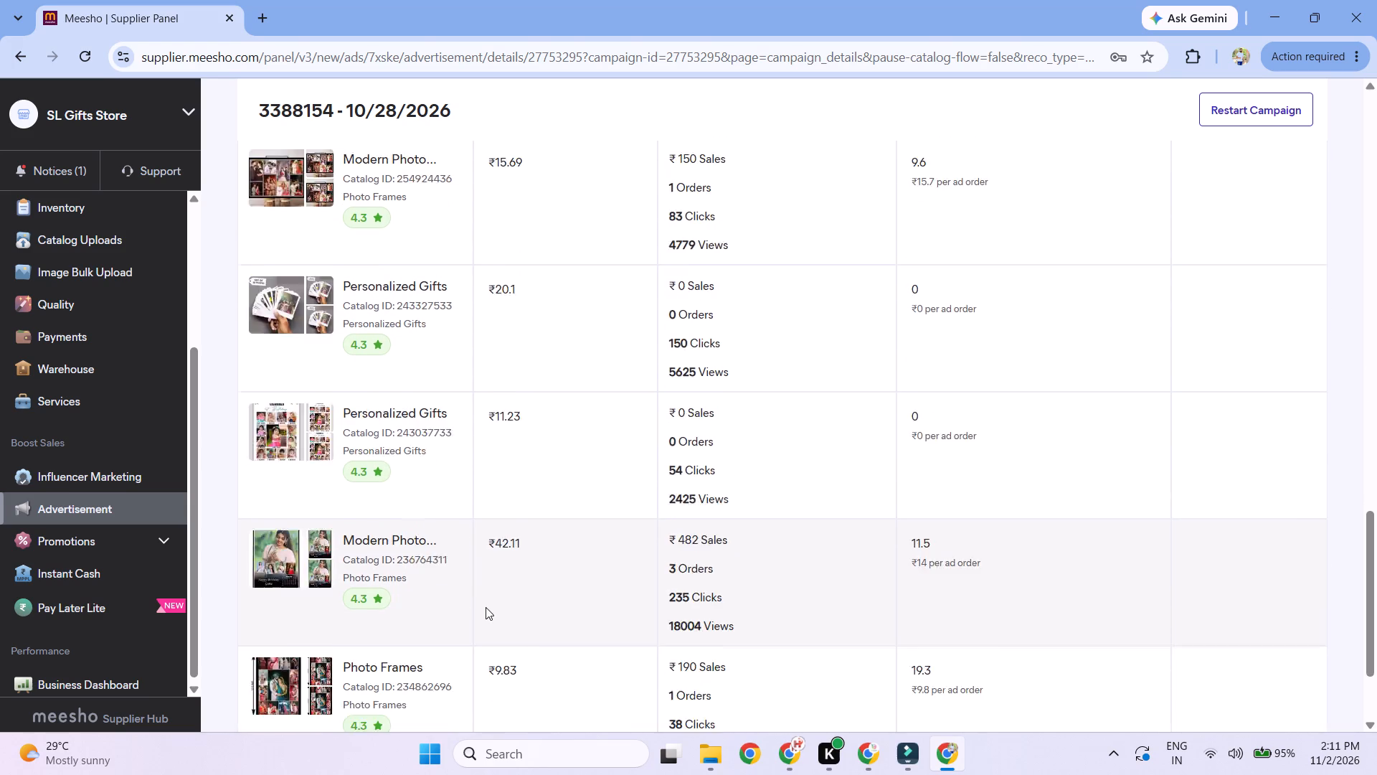
pyautogui.scroll(20, 486, 607)
pyautogui.scroll(1, 486, 607)
# From the home page's pending orders, accept the Chocolate Gift Pack of 2 order with SKU "gift 2 with love".
pyautogui.click(93, 223)
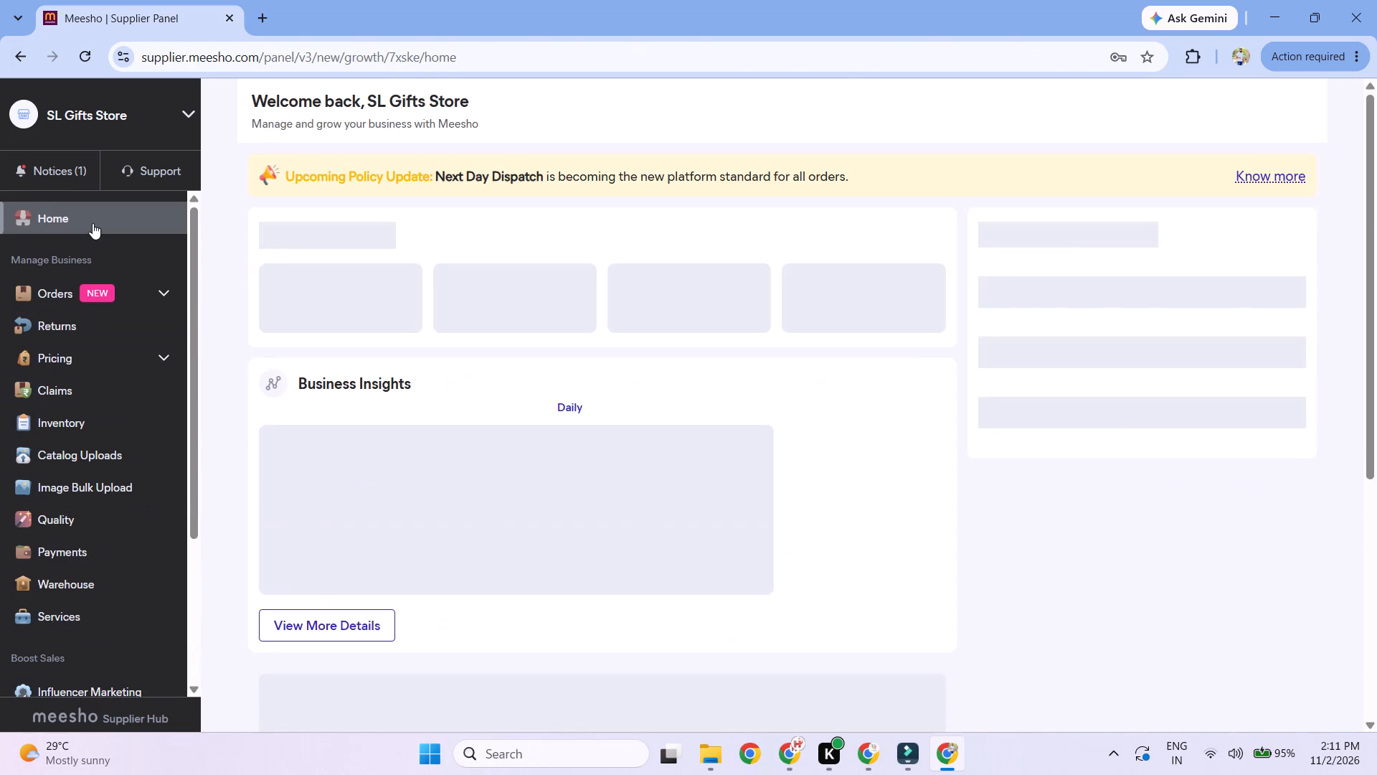
pyautogui.click(901, 249)
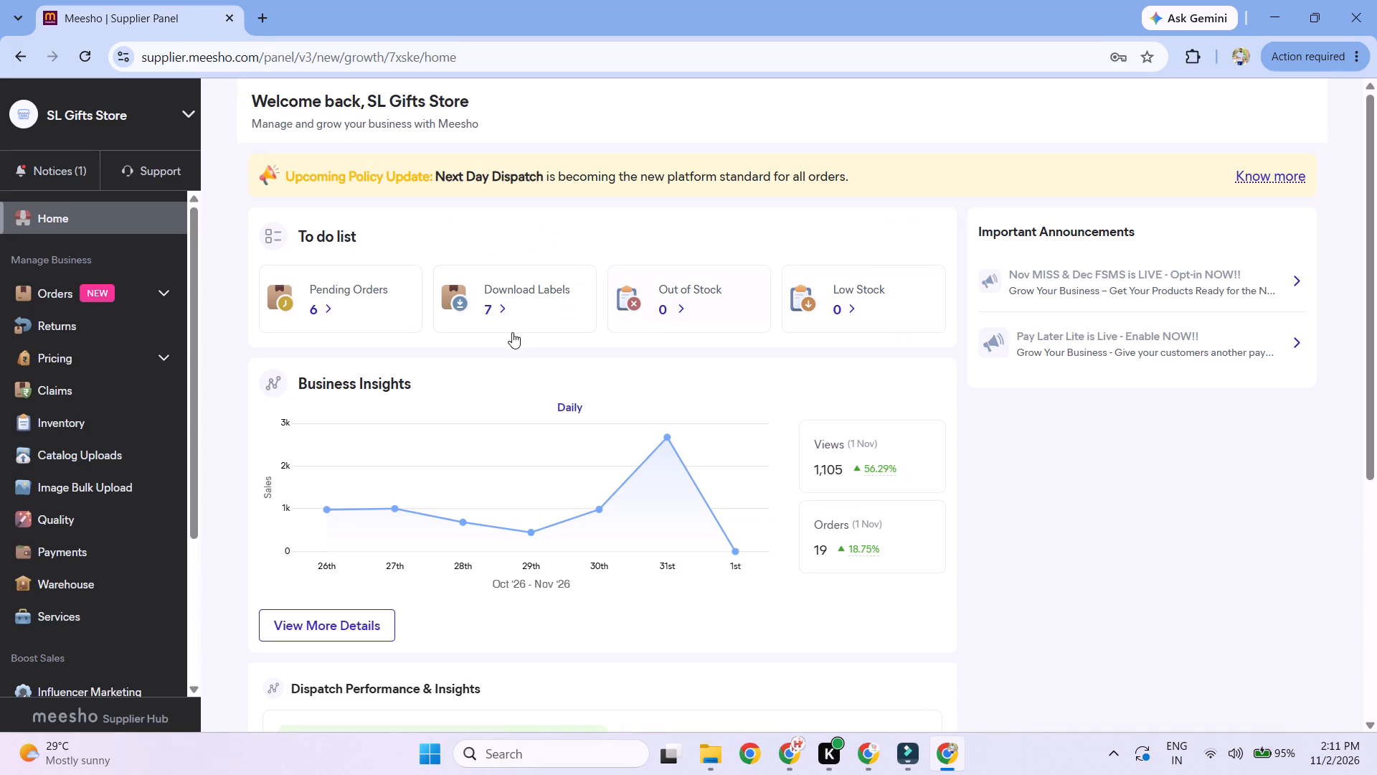
pyautogui.click(341, 307)
pyautogui.scroll(-8, 565, 481)
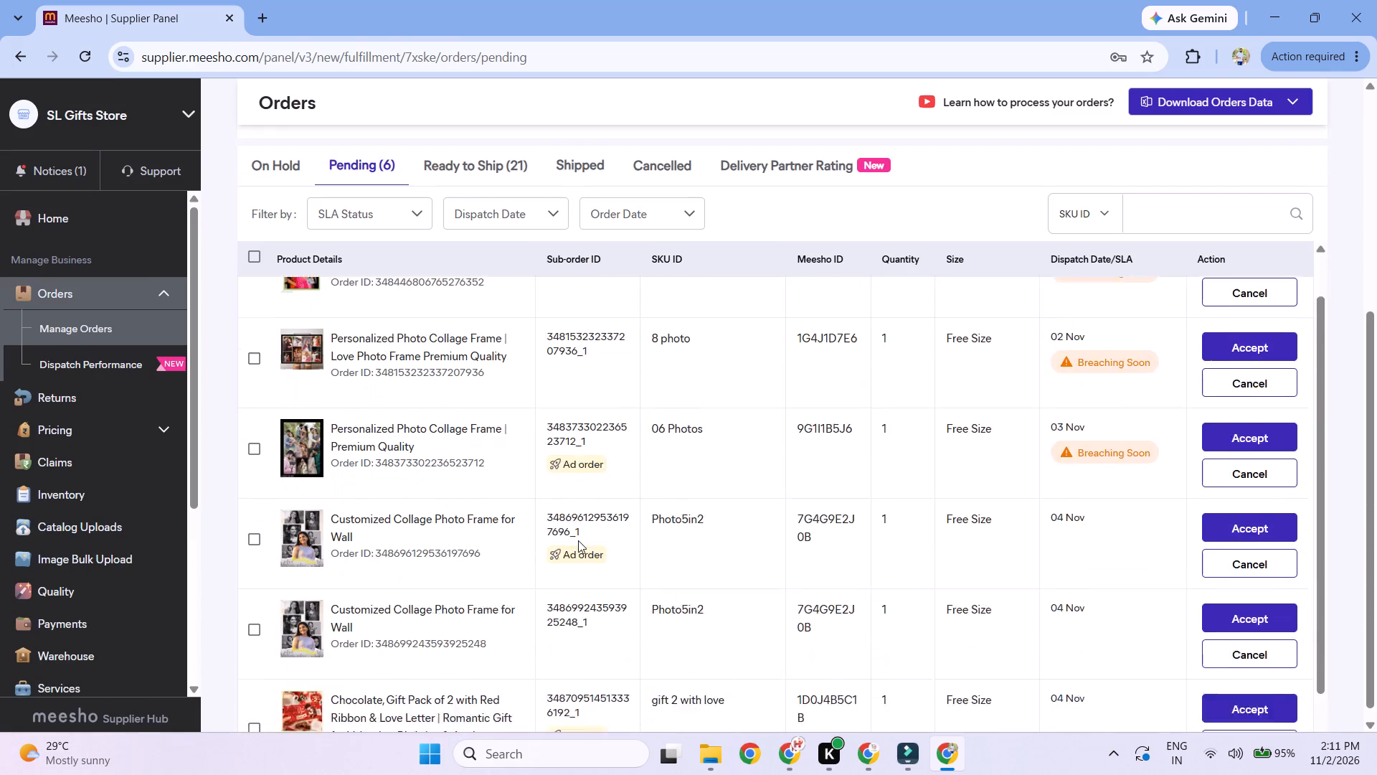
pyautogui.scroll(-4, 578, 540)
pyautogui.click(245, 682)
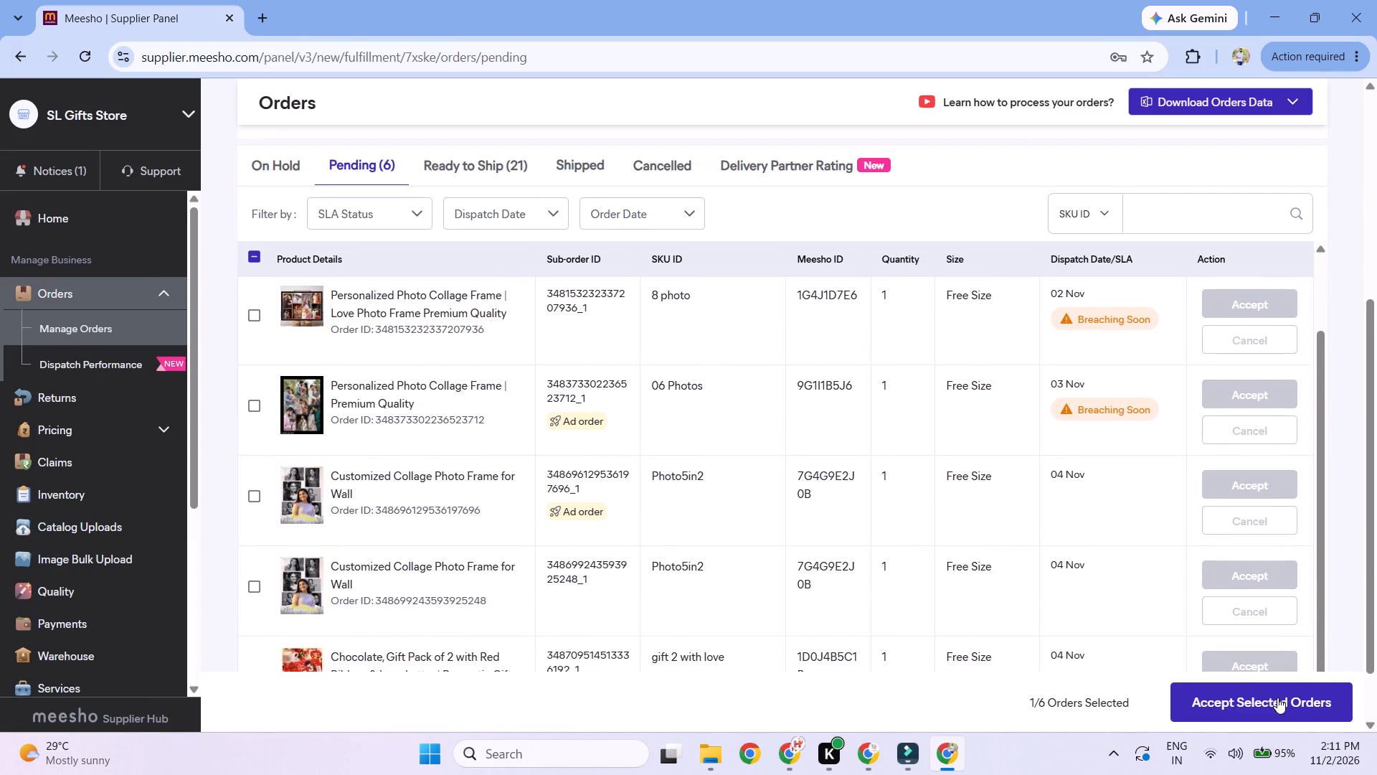
pyautogui.scroll(-2, 1277, 702)
pyautogui.click(1275, 700)
pyautogui.click(596, 447)
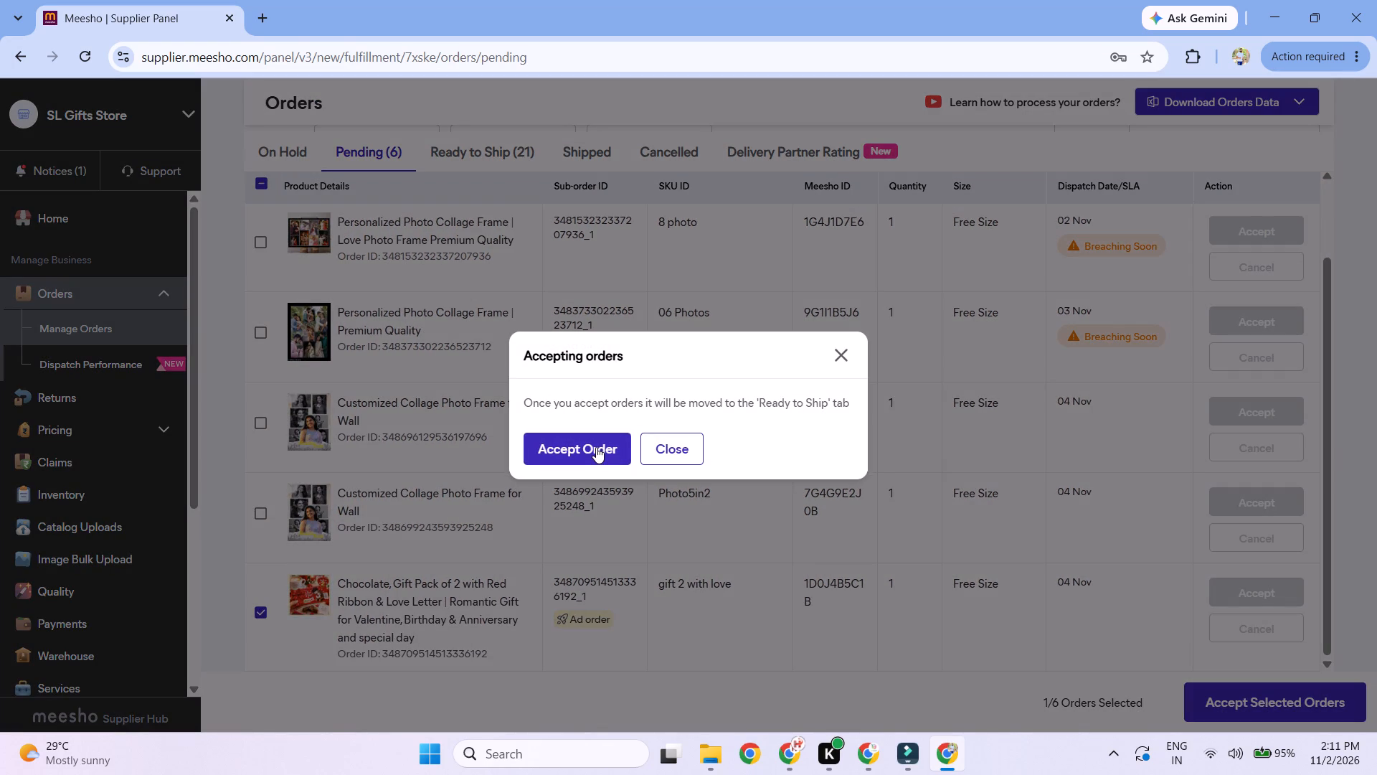
pyautogui.click(585, 461)
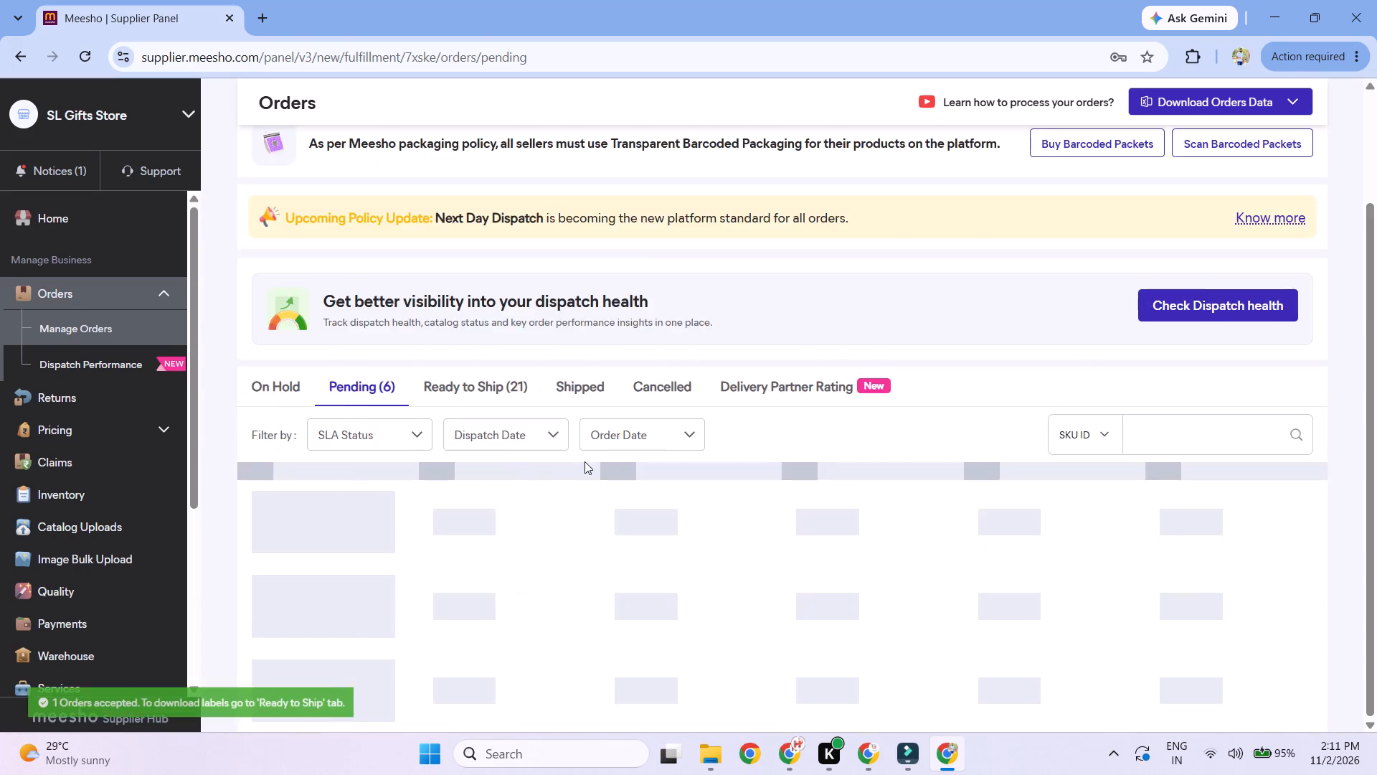
# Reload the pending orders list and accept the Chocolate Gift Pack order with SKU "gift 2 with love" again.
pyautogui.scroll(3, 378, 381)
pyautogui.click(462, 421)
pyautogui.click(397, 424)
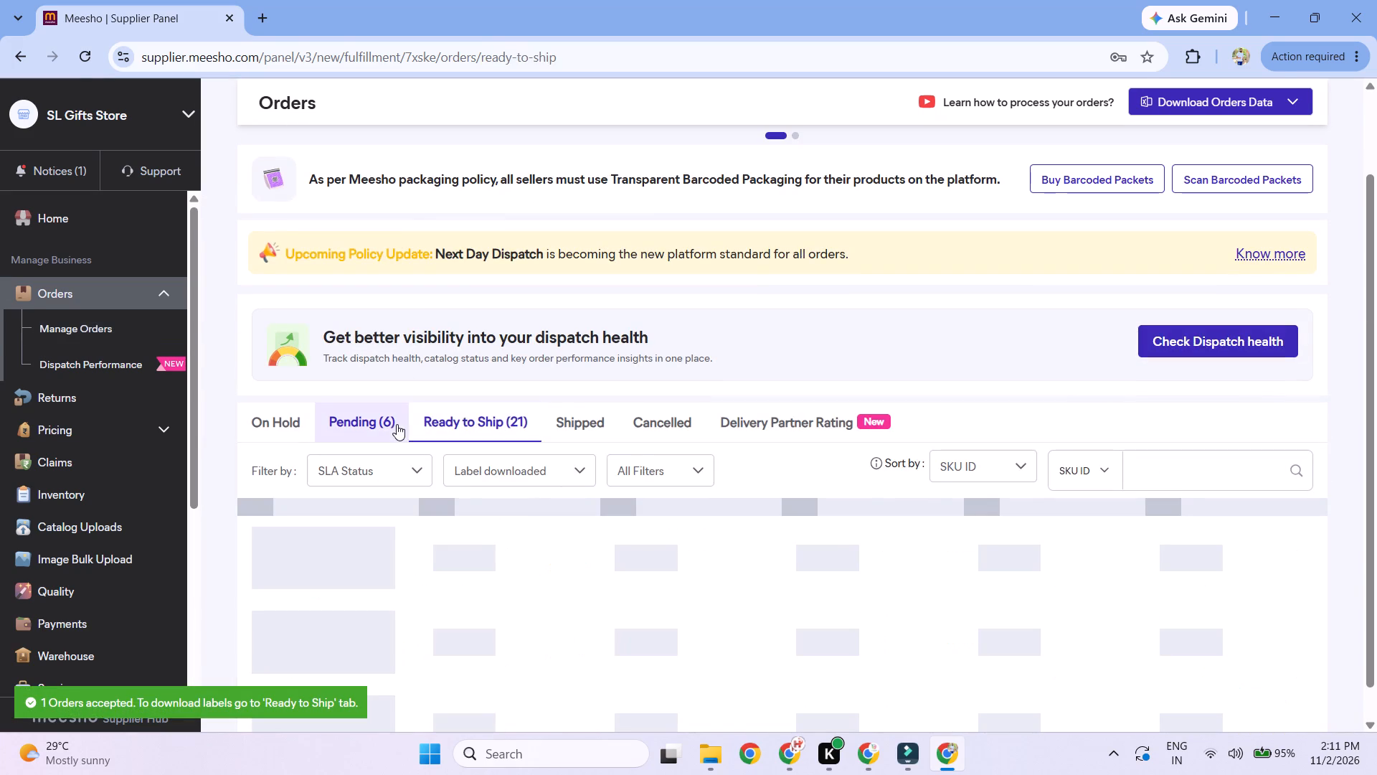
pyautogui.click(77, 55)
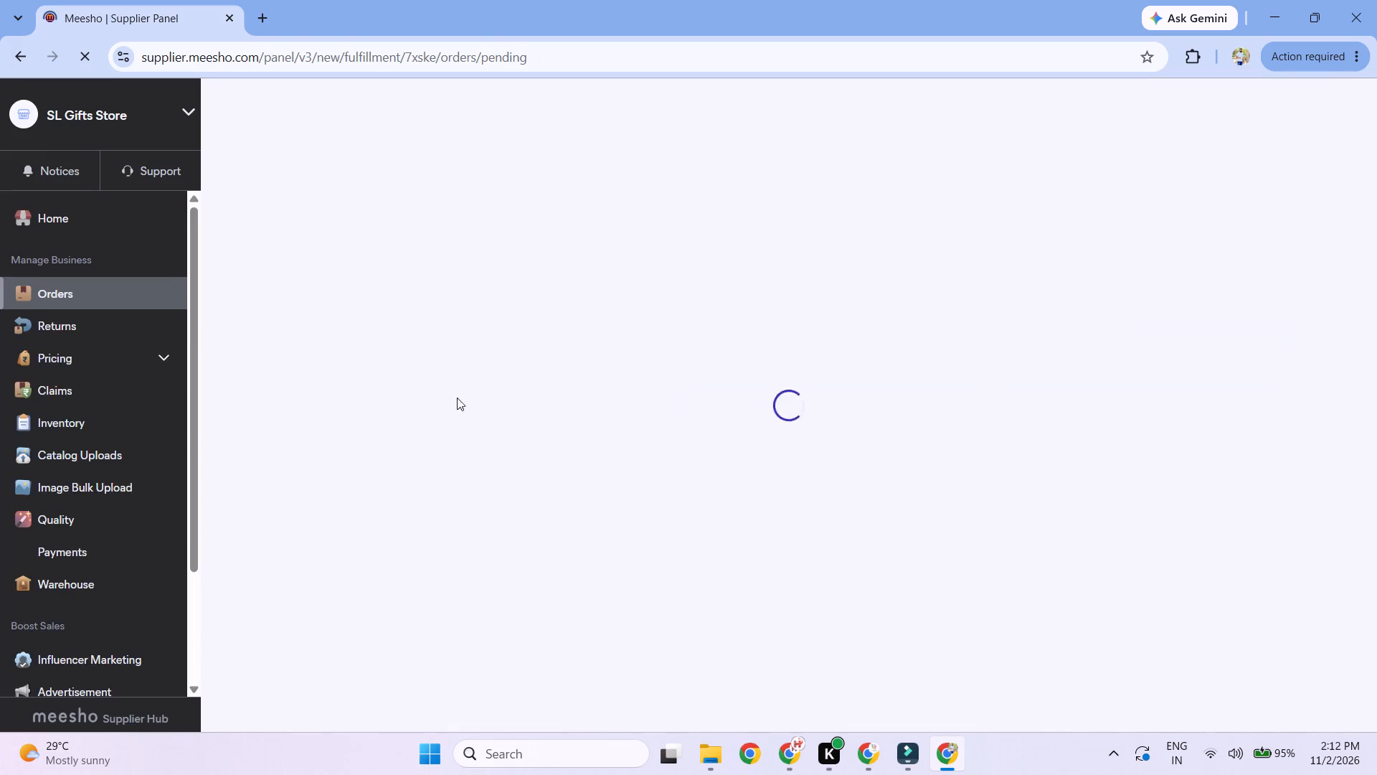
pyautogui.scroll(-19, 454, 397)
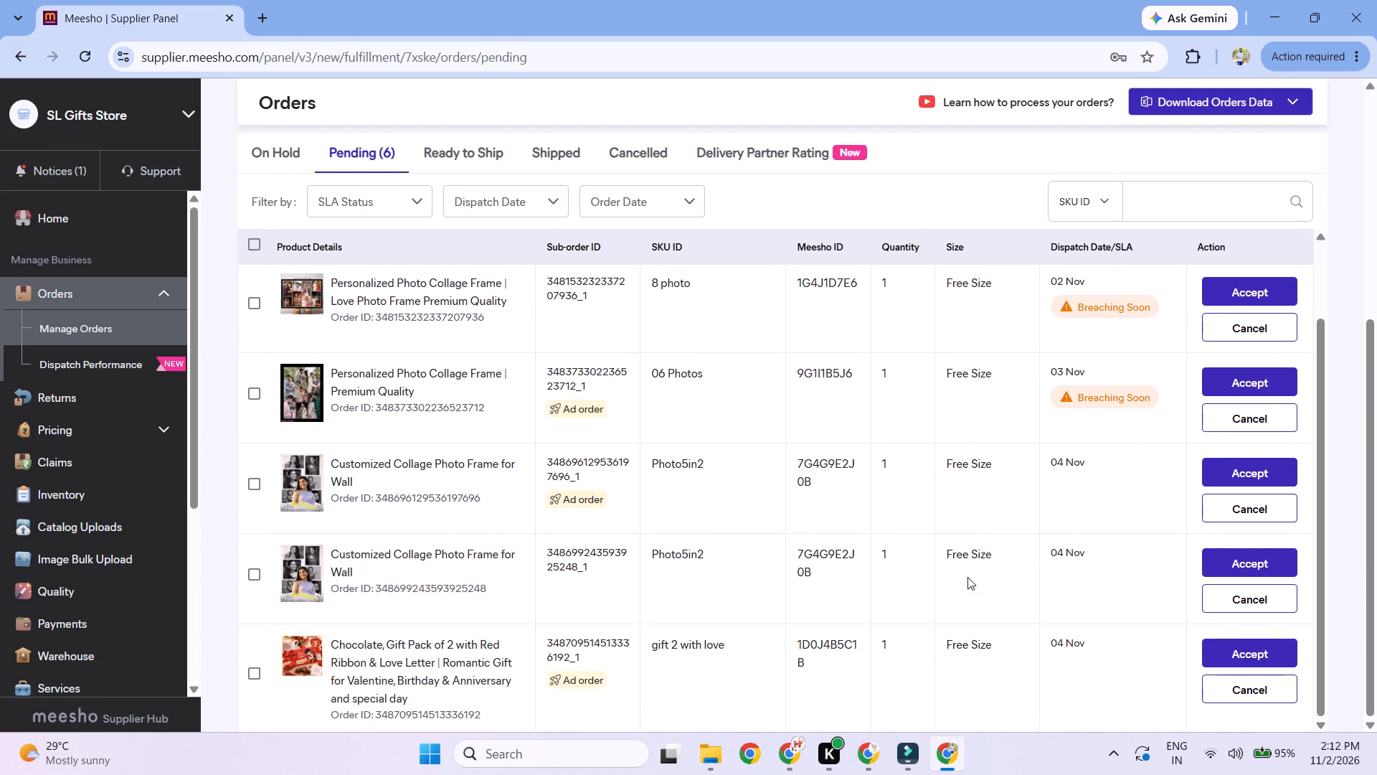
pyautogui.scroll(12, 506, 567)
pyautogui.scroll(-7, 524, 562)
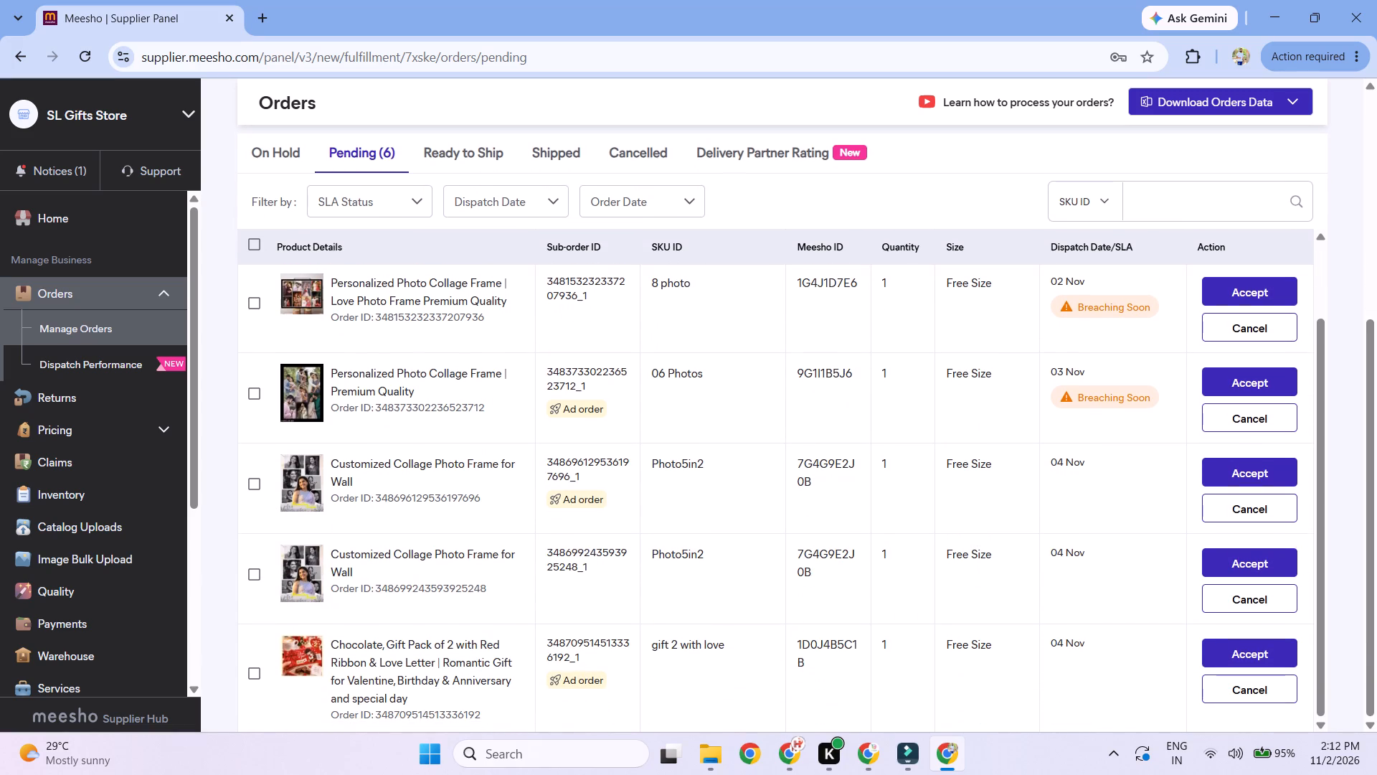
pyautogui.click(1271, 650)
pyautogui.click(564, 452)
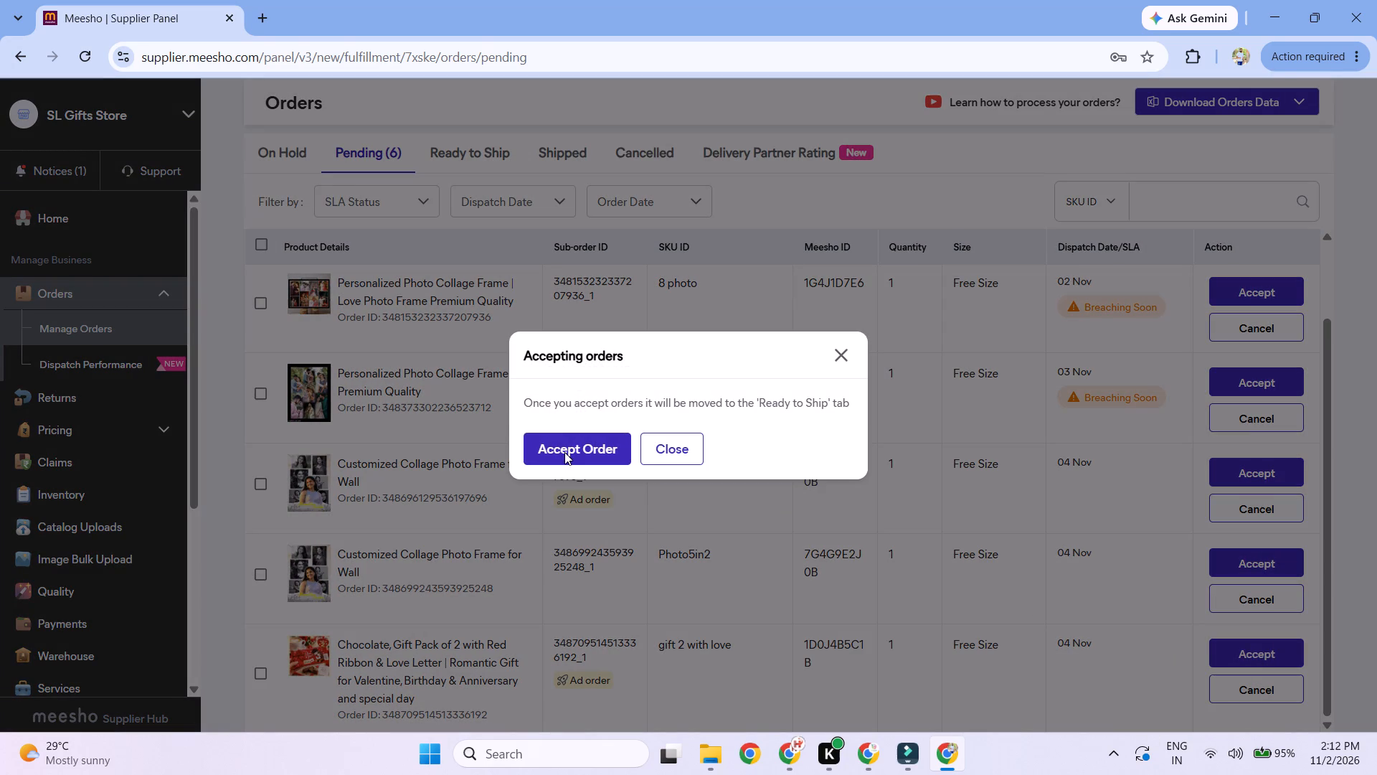
pyautogui.click(586, 466)
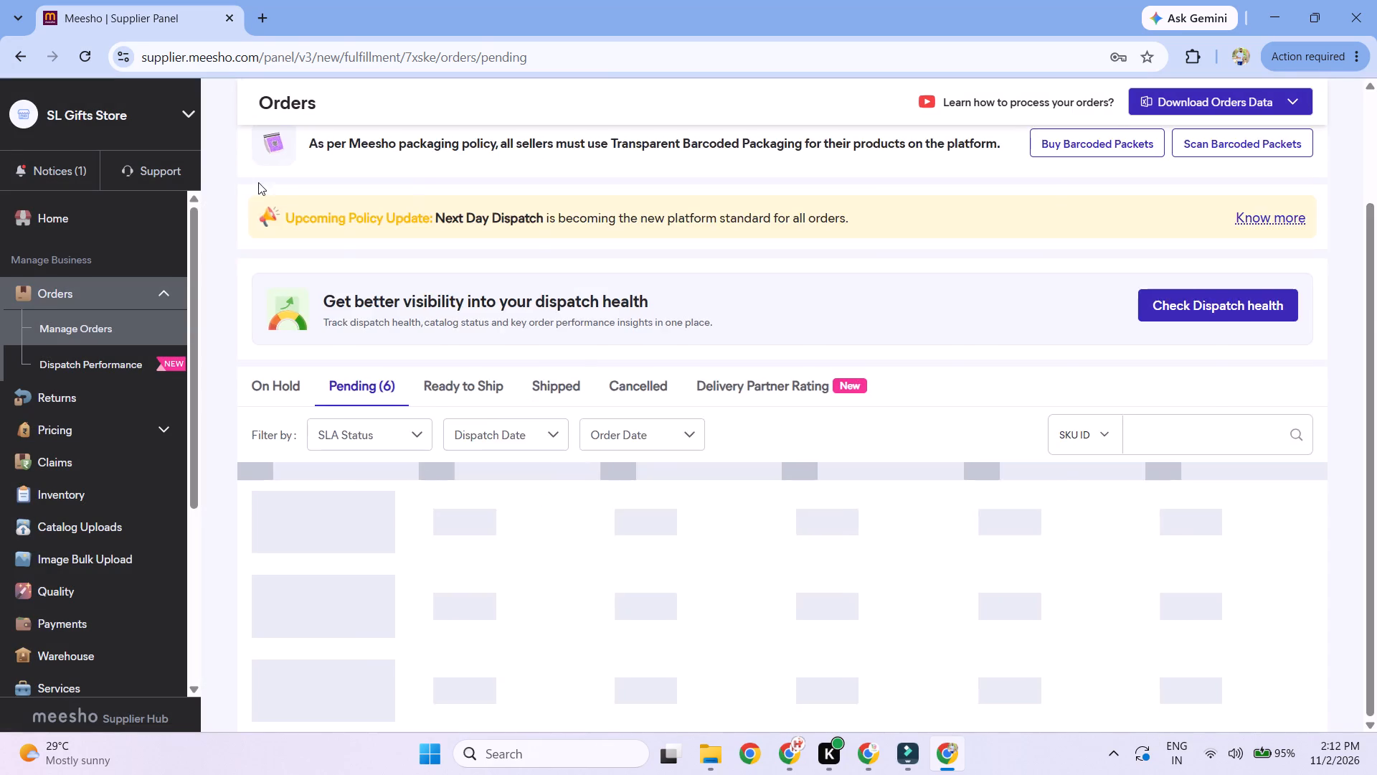
pyautogui.scroll(-9, 445, 393)
pyautogui.scroll(8, 482, 528)
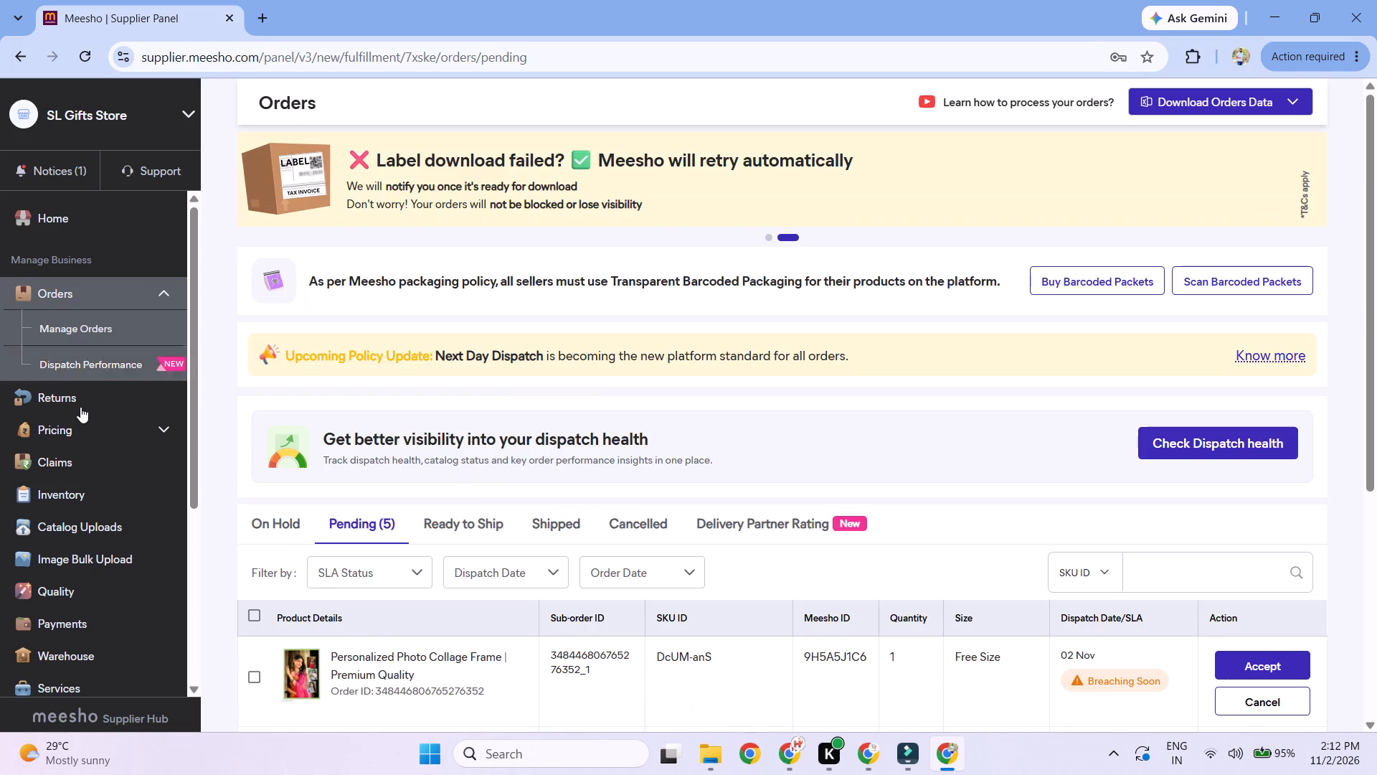
# Opt in to FAST delivery from the home page's dispatch performance section, adding all catalogs.
pyautogui.click(55, 209)
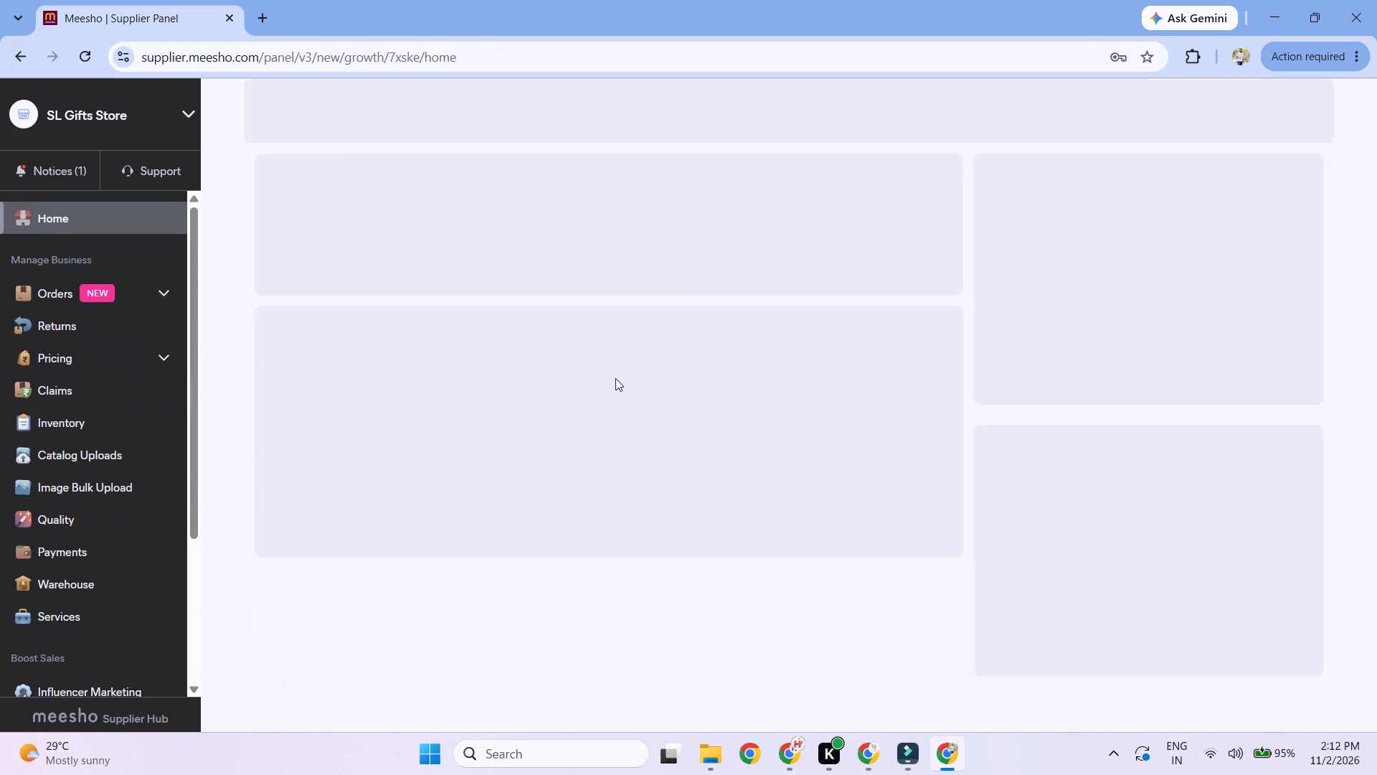
pyautogui.scroll(-4, 623, 409)
pyautogui.scroll(-2, 707, 413)
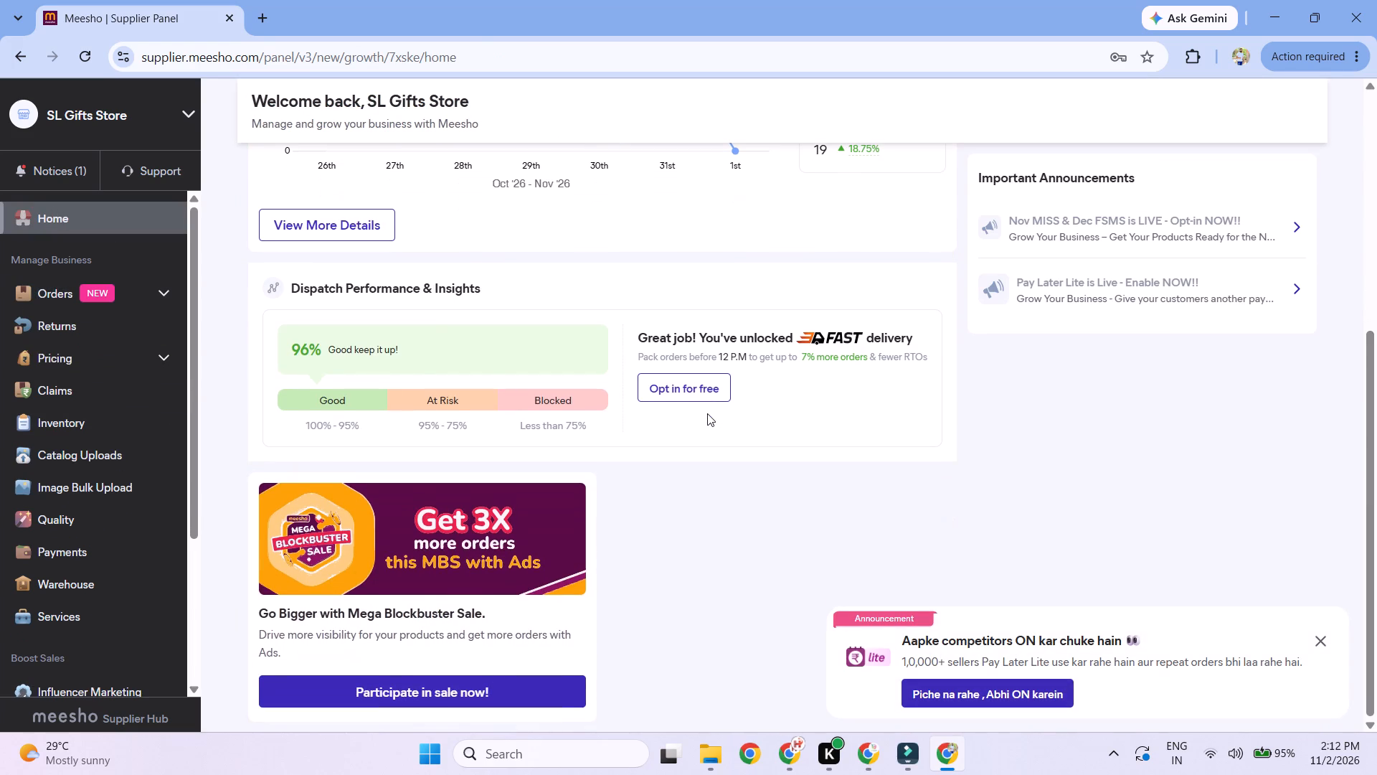
pyautogui.click(700, 390)
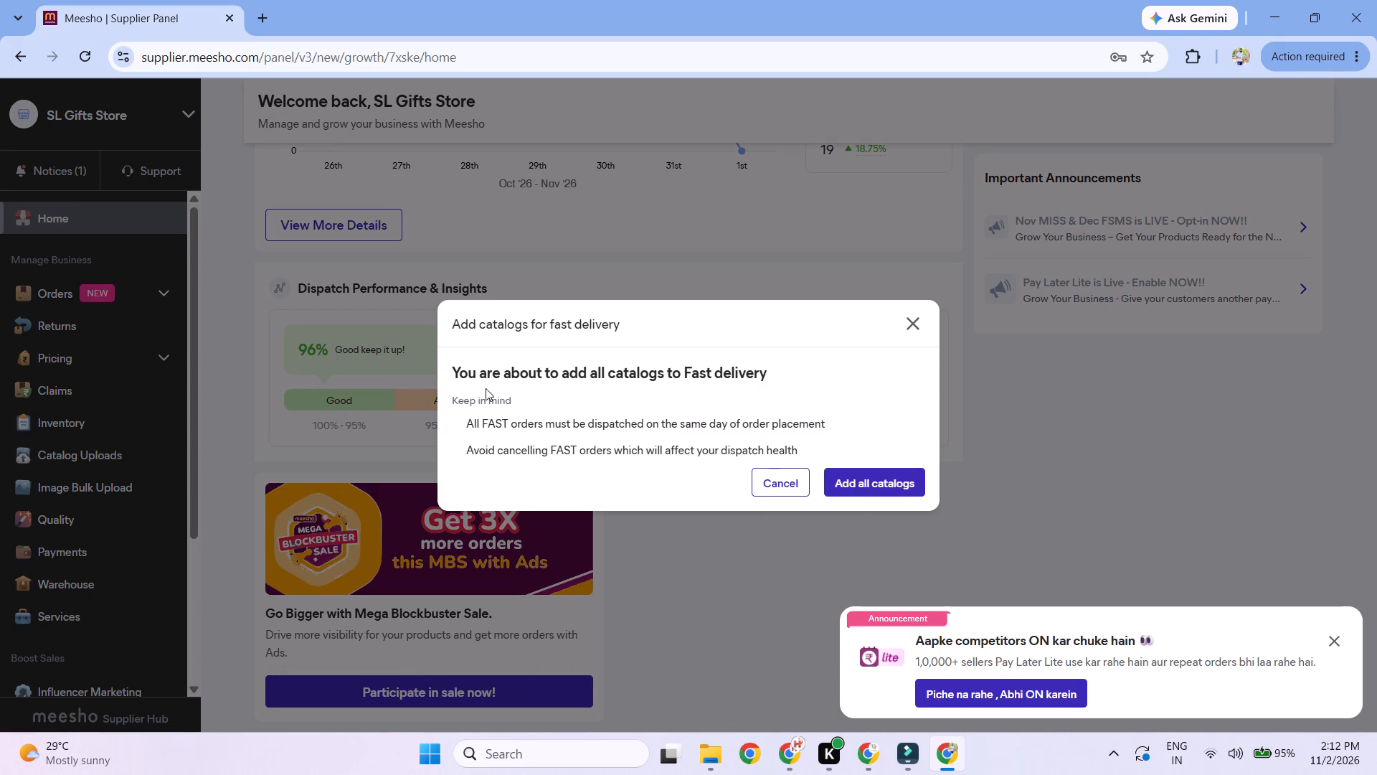
pyautogui.click(901, 485)
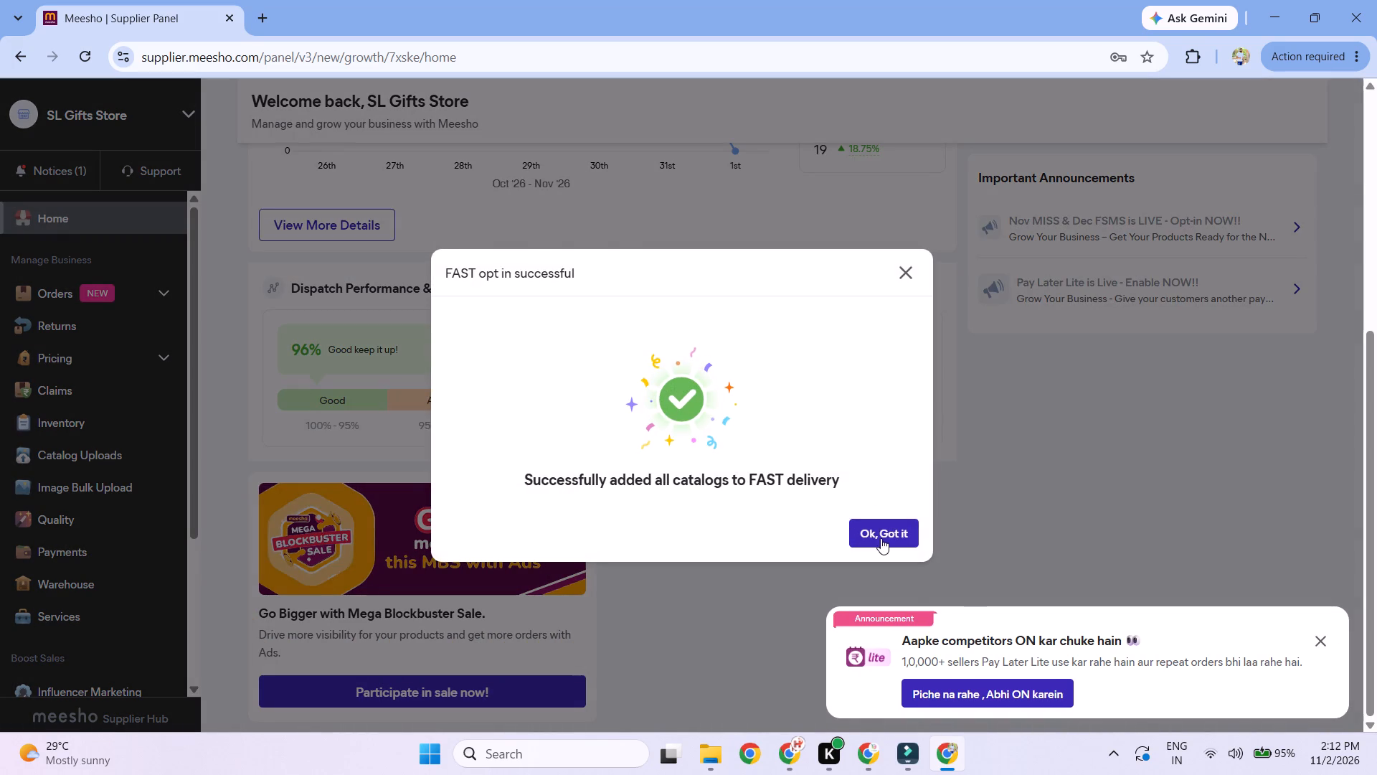
pyautogui.click(881, 538)
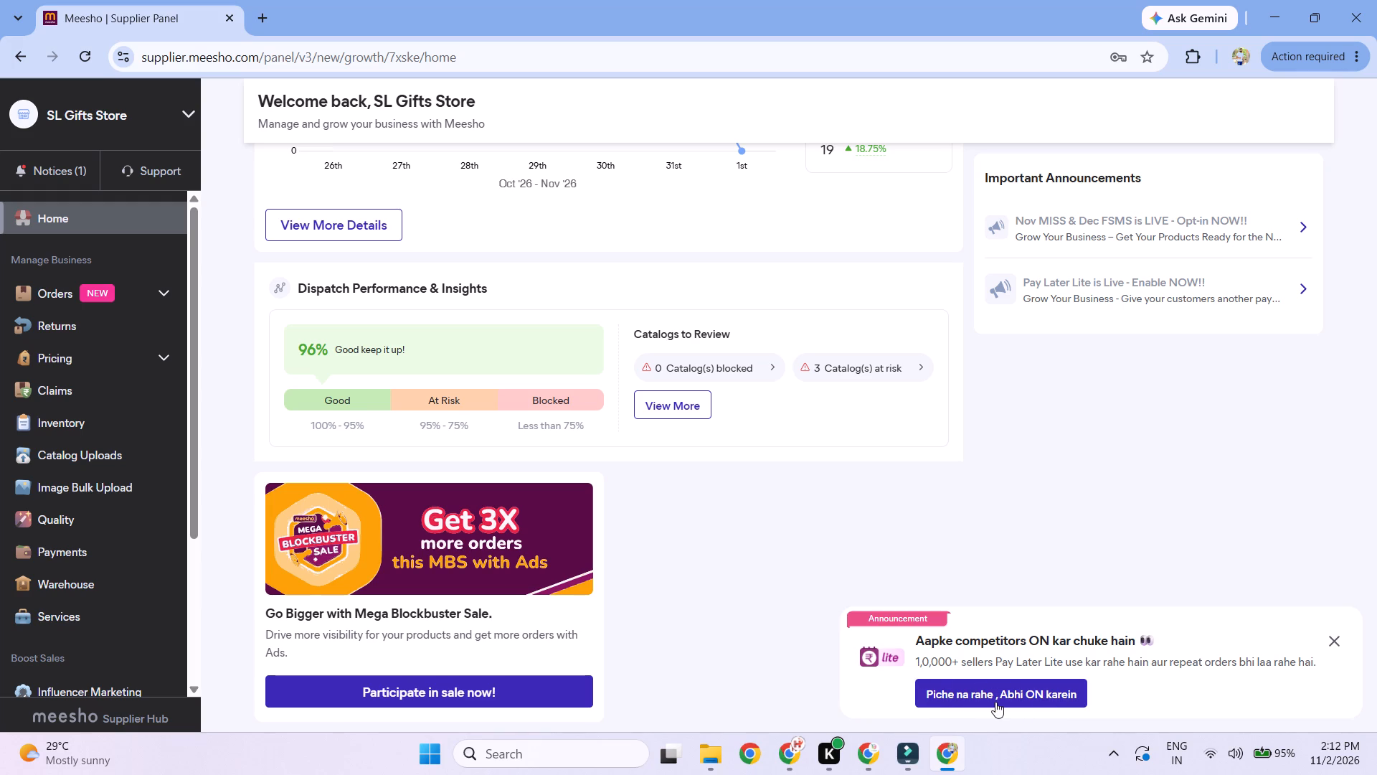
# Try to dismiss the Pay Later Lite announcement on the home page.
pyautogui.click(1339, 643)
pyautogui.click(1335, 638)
# Open the orders' Delivery Partner Rating section to view the pickup partner ratings.
pyautogui.scroll(-8, 587, 499)
pyautogui.scroll(6, 617, 550)
pyautogui.scroll(3, 273, 380)
pyautogui.click(91, 297)
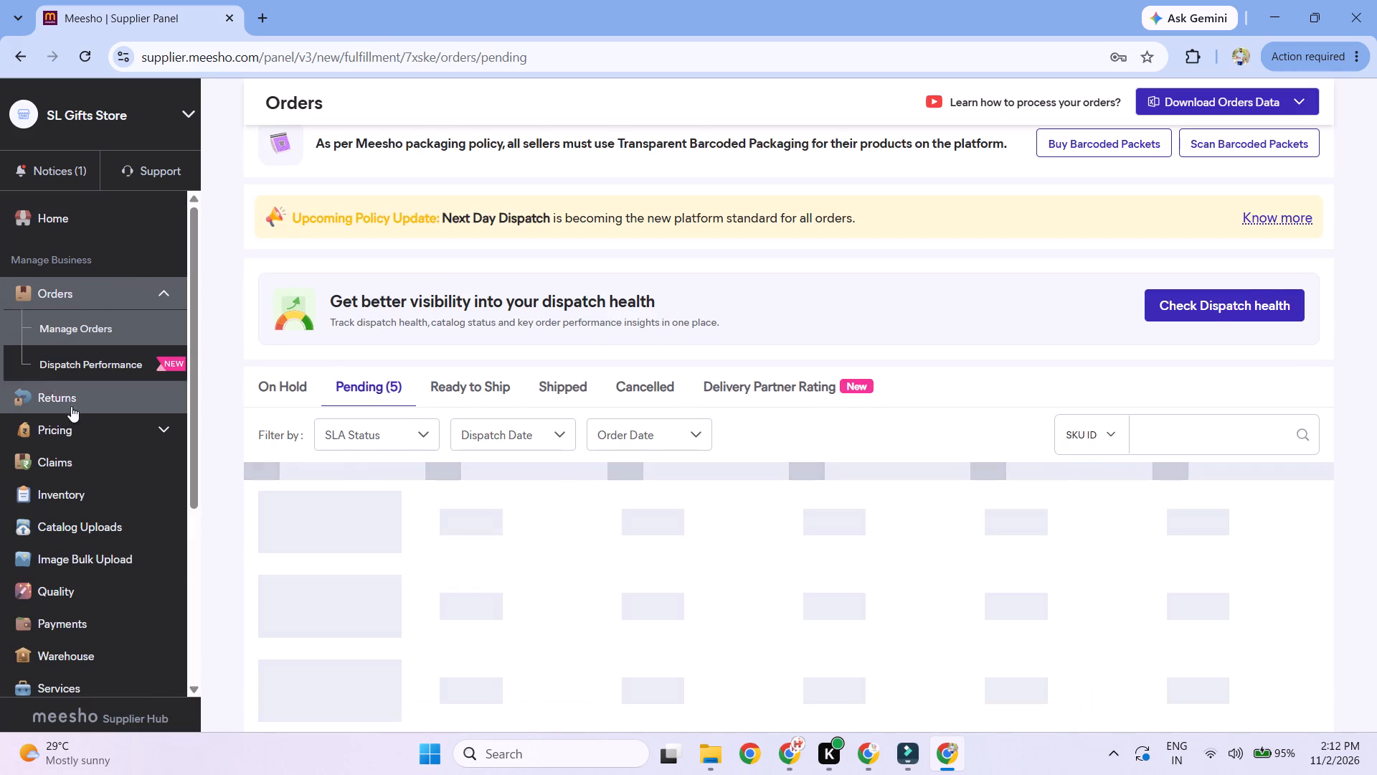
pyautogui.click(744, 162)
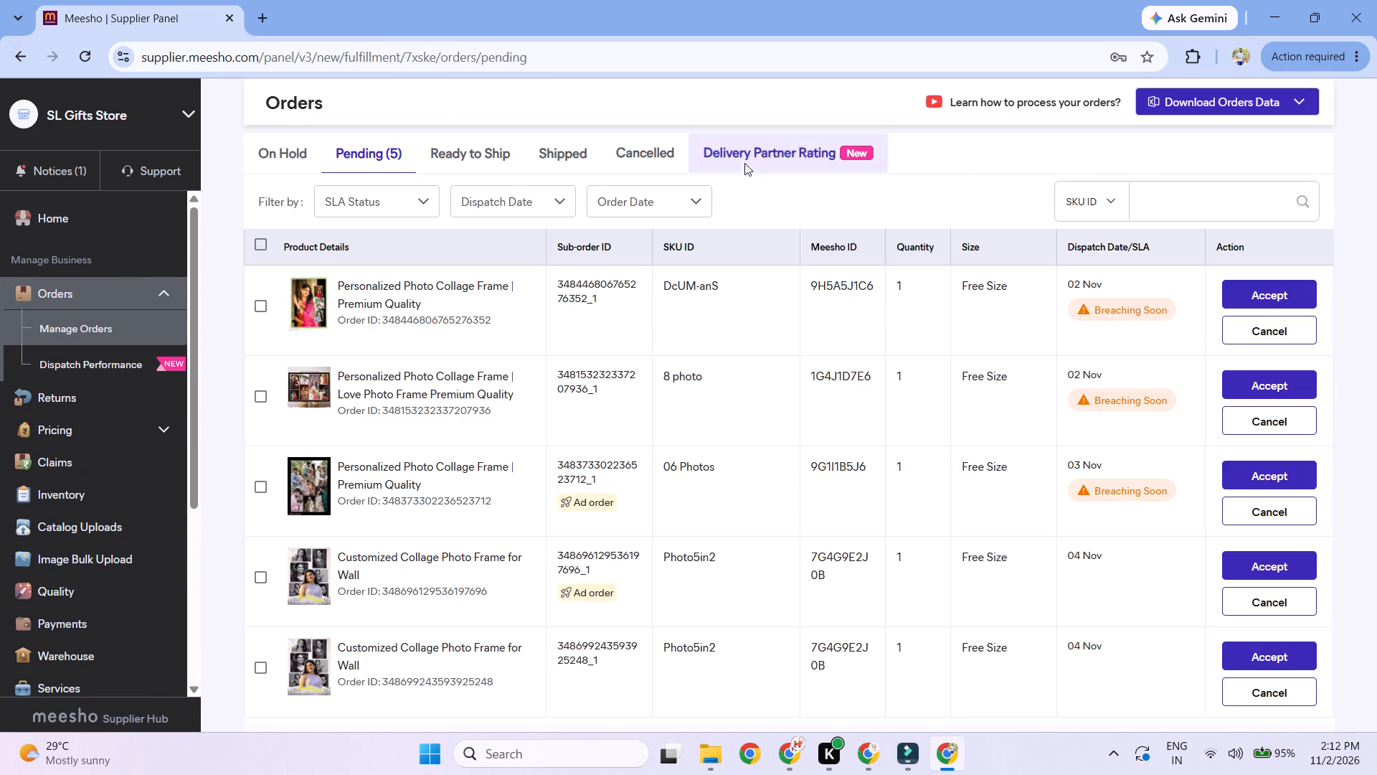
pyautogui.scroll(-3, 729, 507)
pyautogui.scroll(-7, 899, 507)
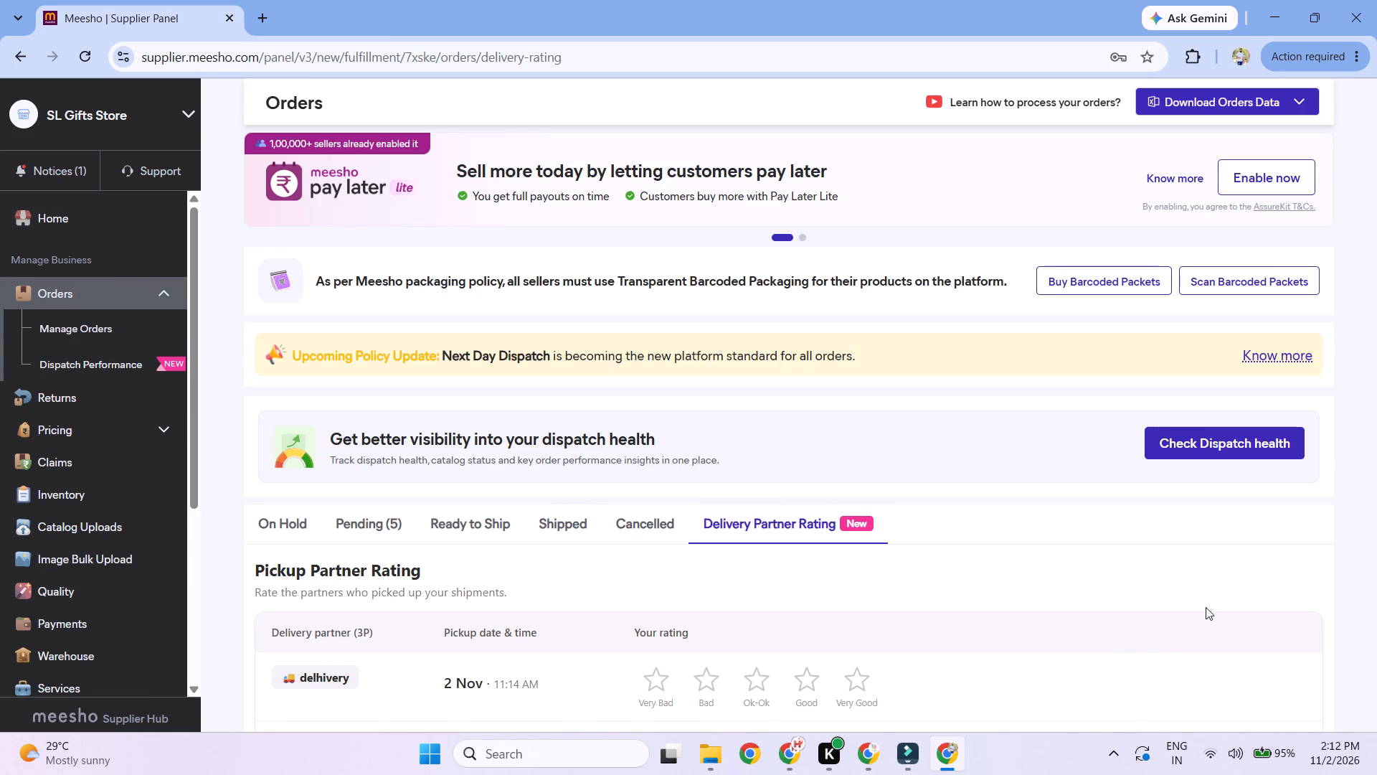
# Reload the ratings and rate Shadowfax's 31 Oct pickup Very Bad for Delayed Pickup, Rude or Unprofessional Behaviour and Package Mishandling.
pyautogui.scroll(-8, 1206, 607)
pyautogui.scroll(5, 1144, 537)
pyautogui.scroll(-5, 1269, 420)
pyautogui.click(72, 54)
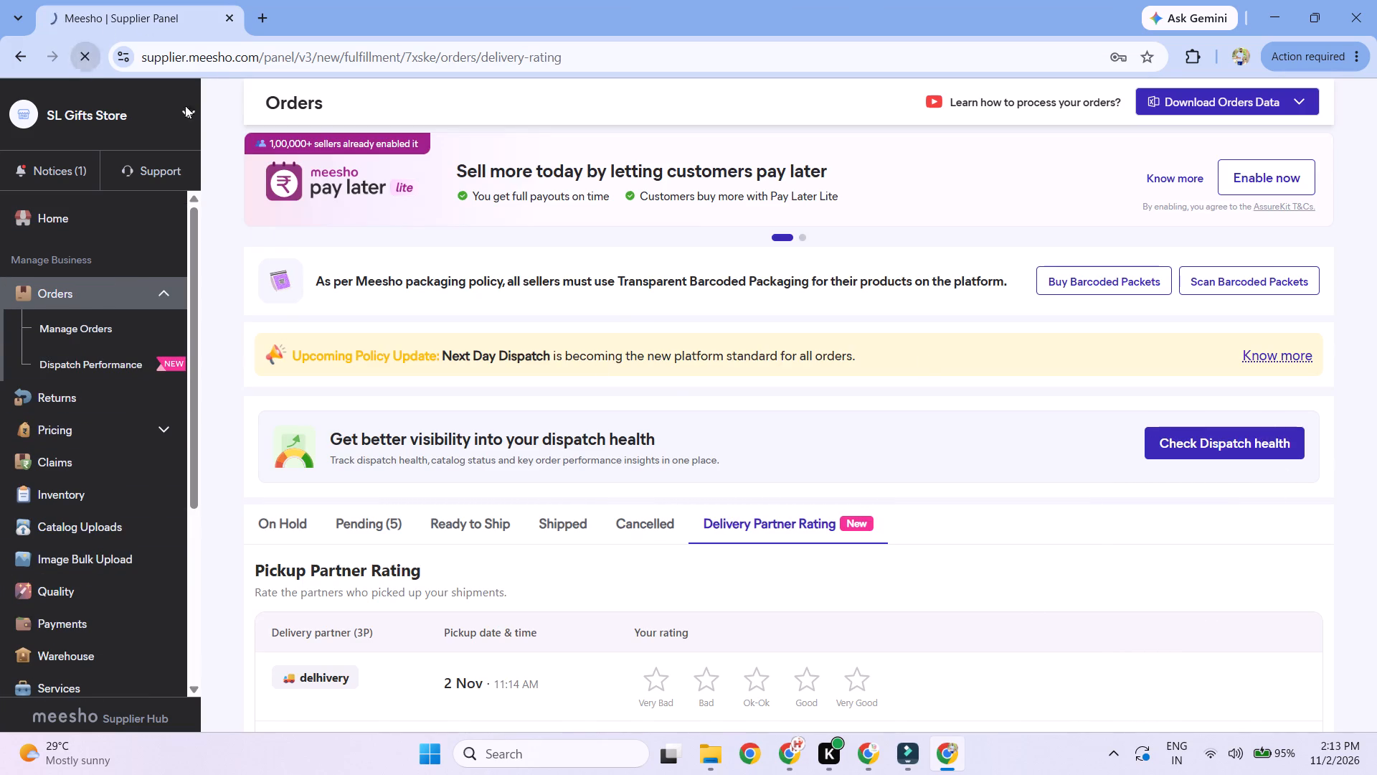
pyautogui.scroll(-4, 875, 451)
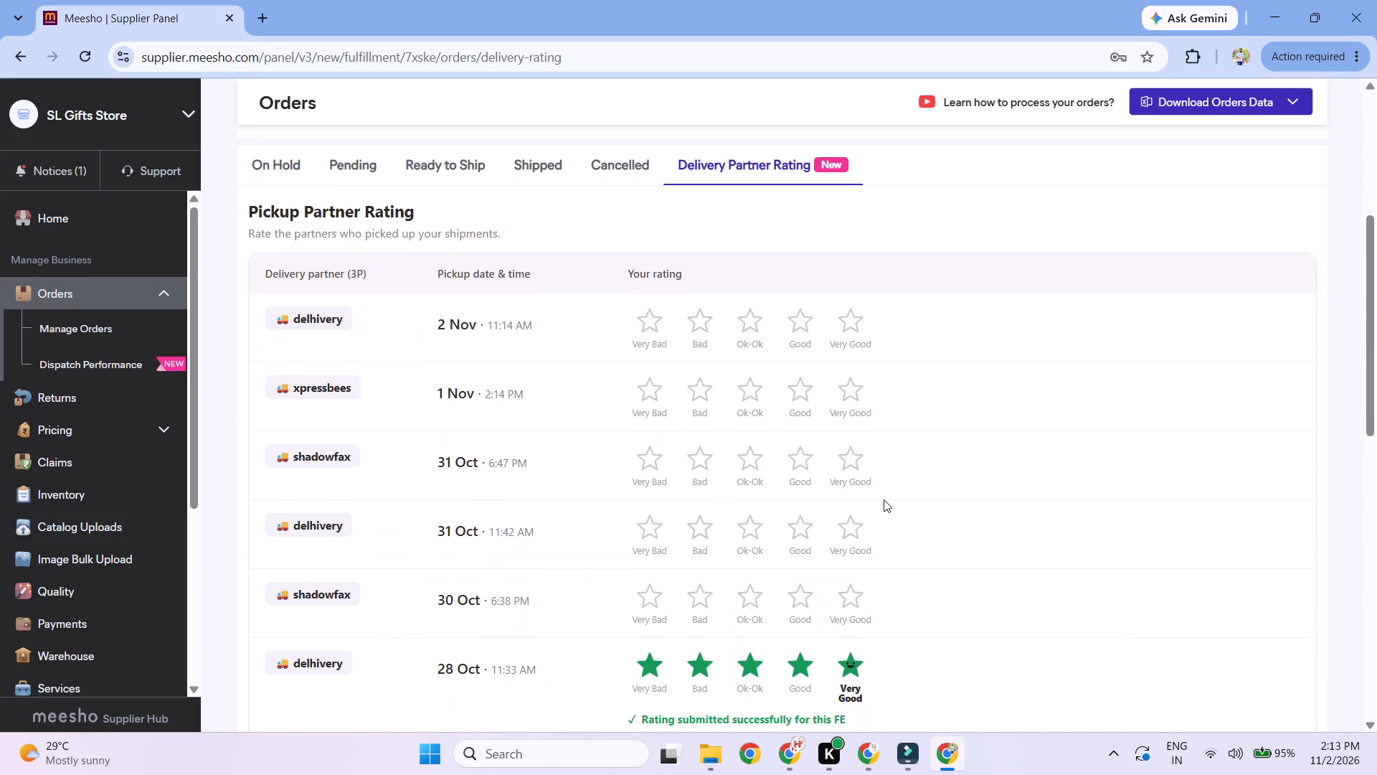
pyautogui.click(653, 460)
pyautogui.scroll(-1, 726, 543)
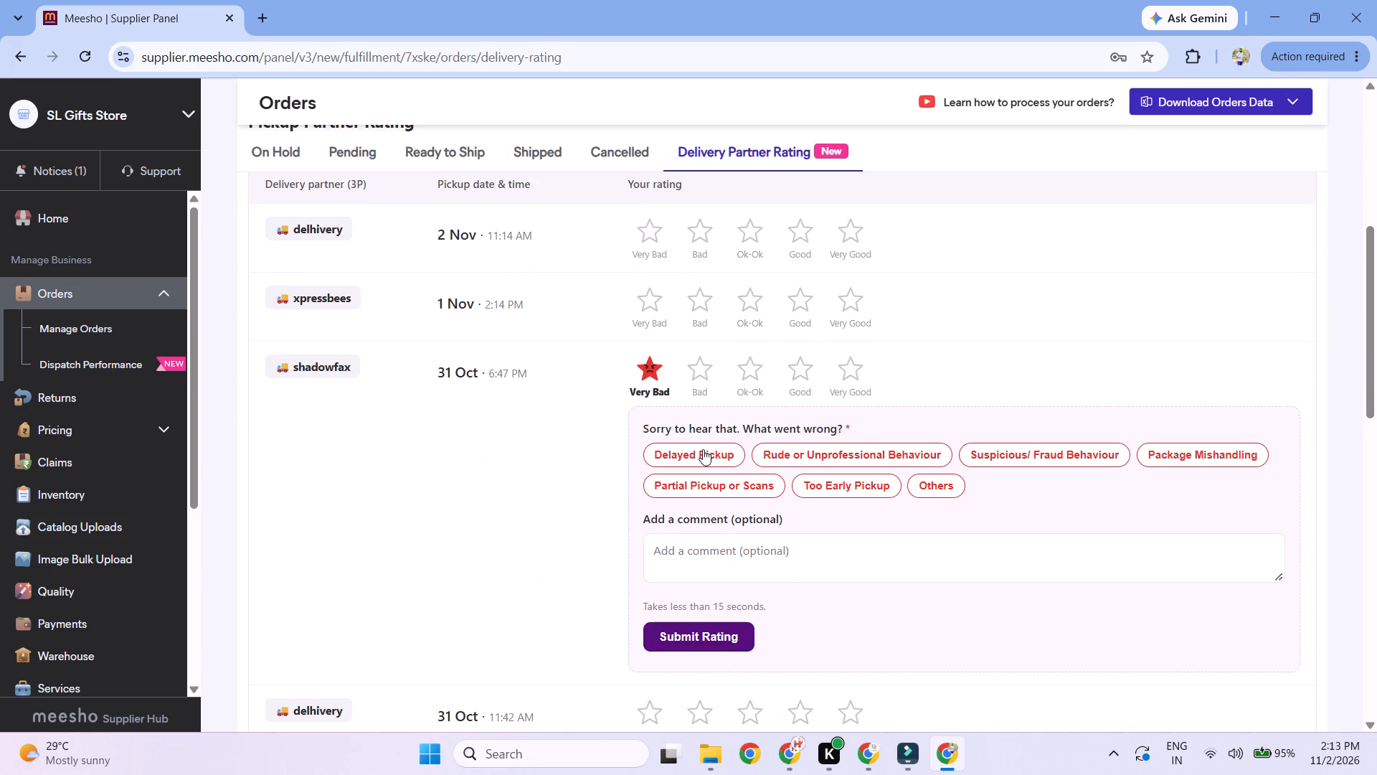
pyautogui.click(703, 449)
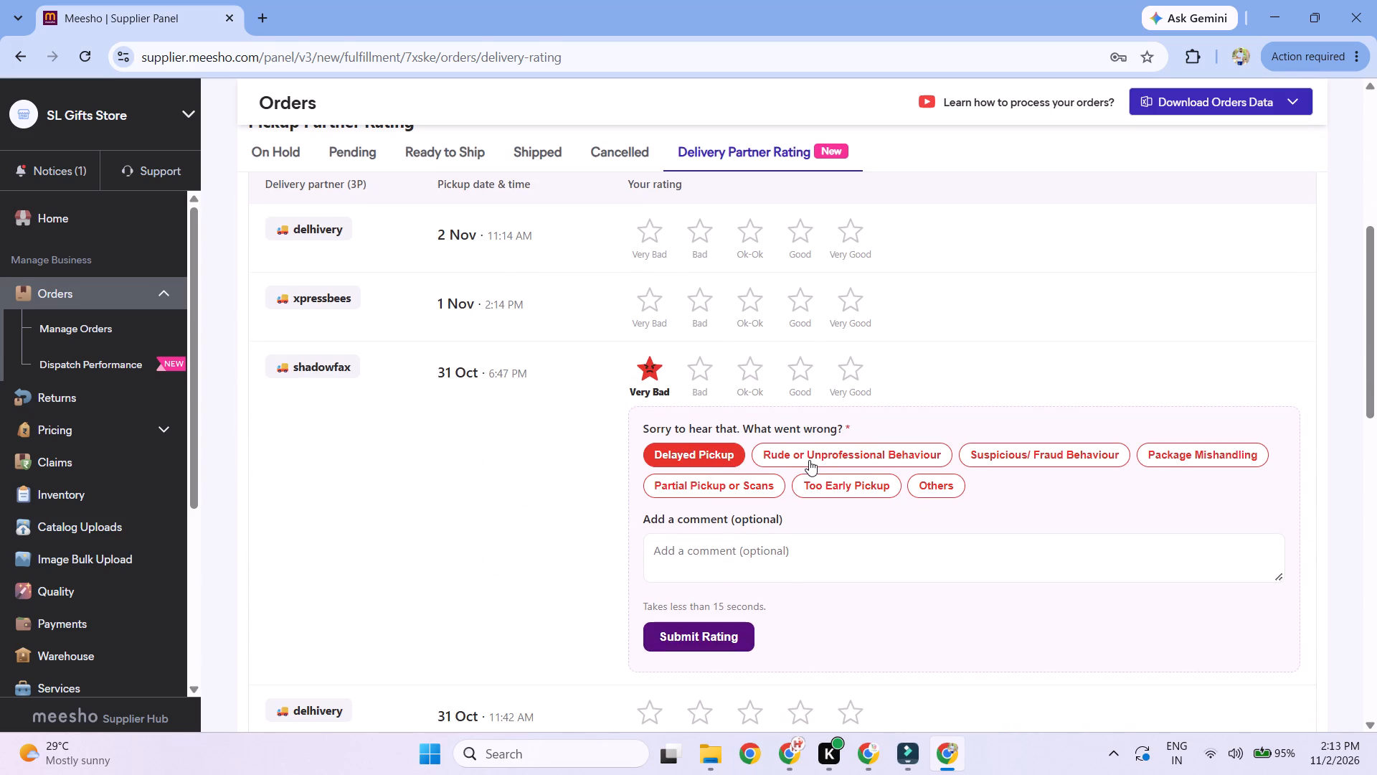
pyautogui.click(809, 460)
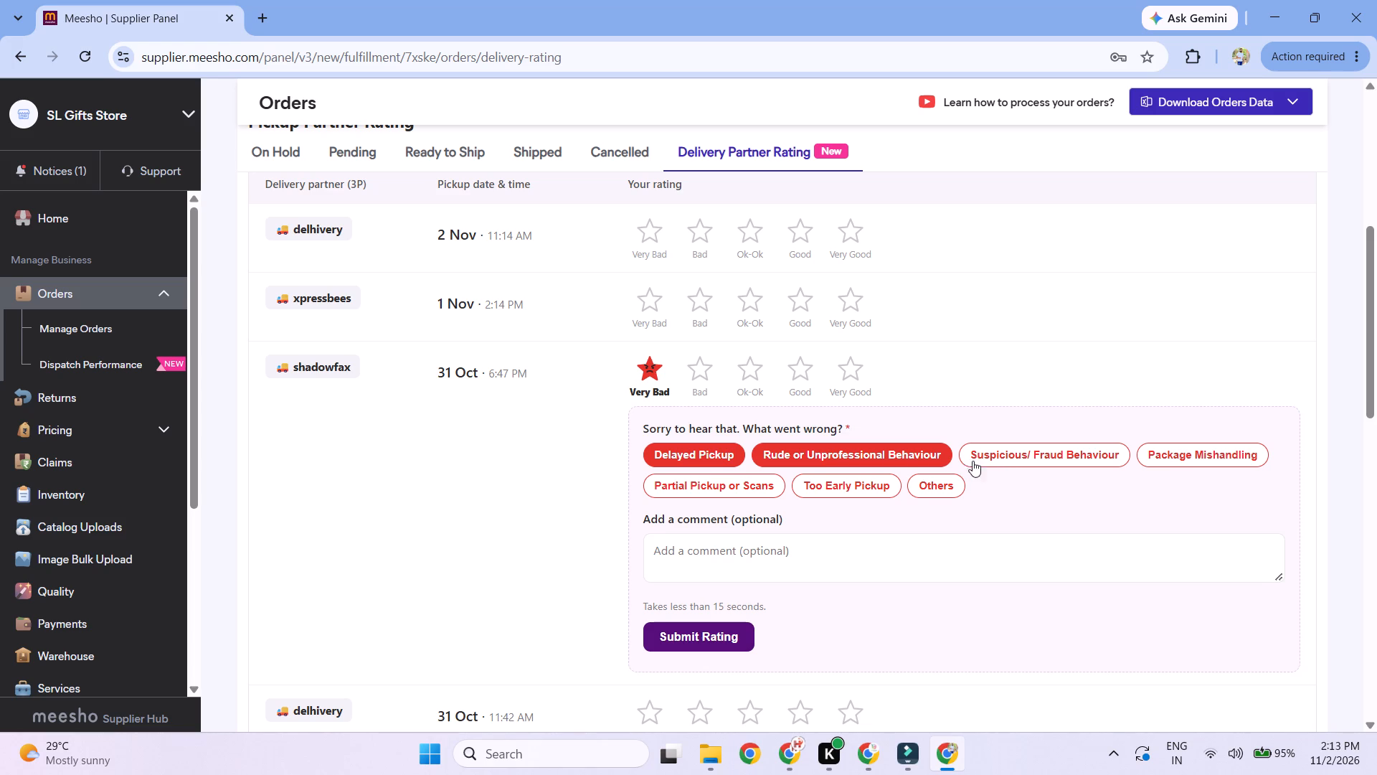
pyautogui.click(1226, 456)
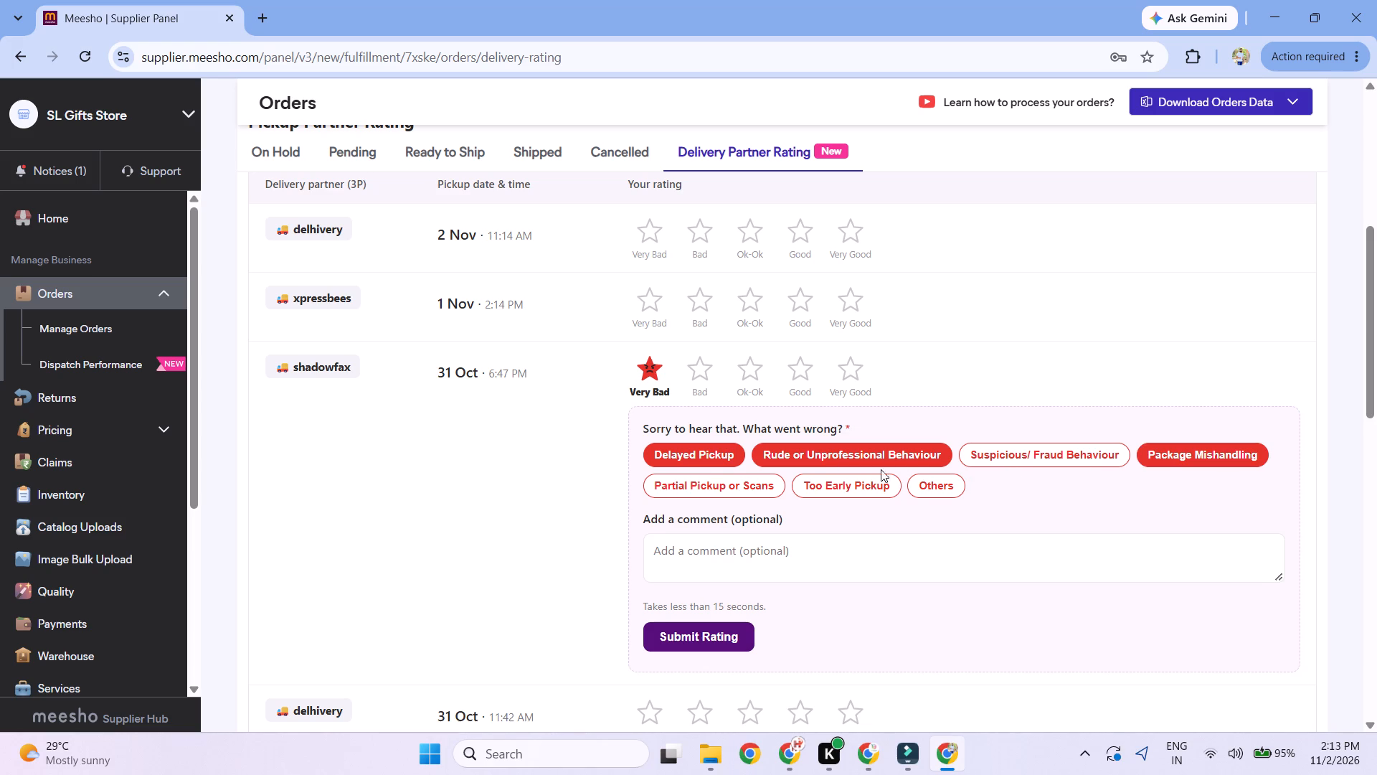
# Copy the complaint comment from Shadowfax's 24 Oct, 5:33 PM pickup rating and resubmit that rating with the same content.
pyautogui.scroll(-6, 780, 558)
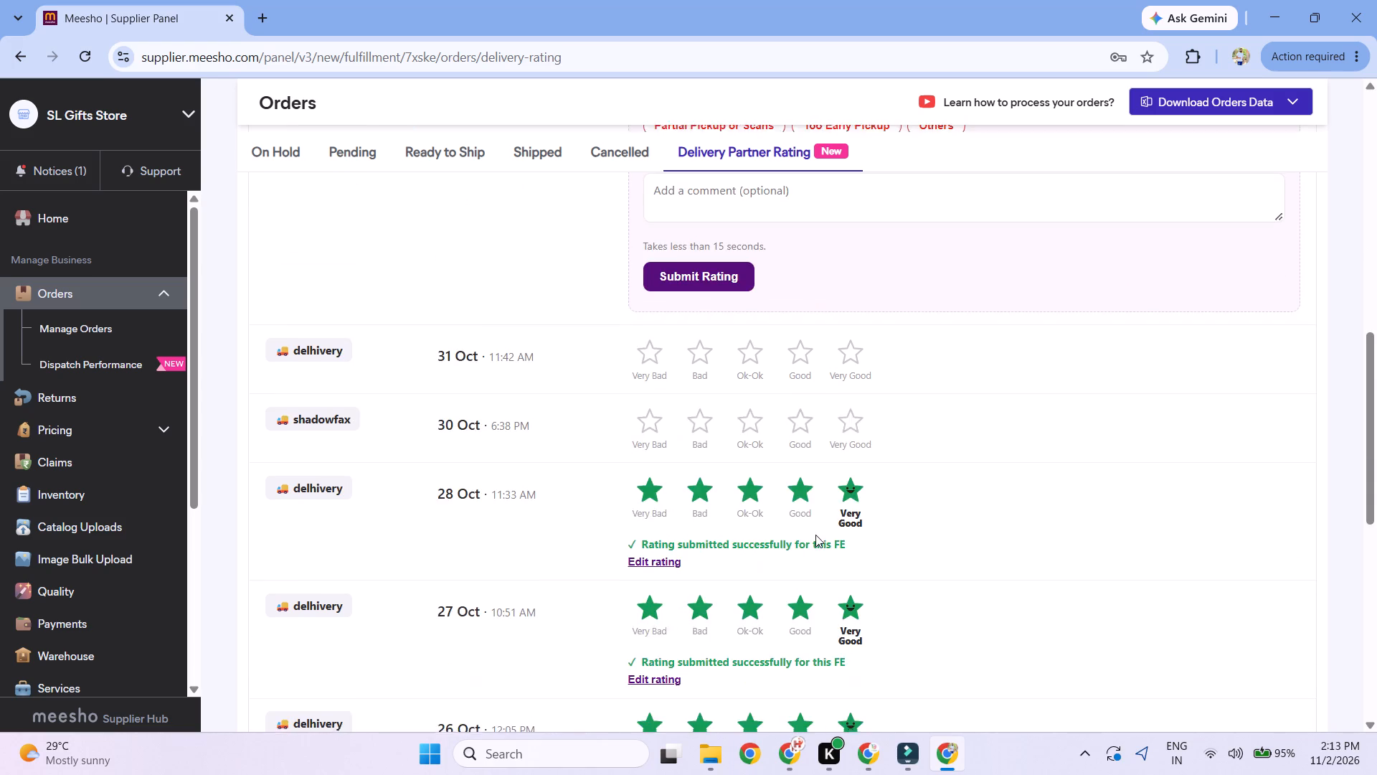
pyautogui.scroll(-2, 645, 433)
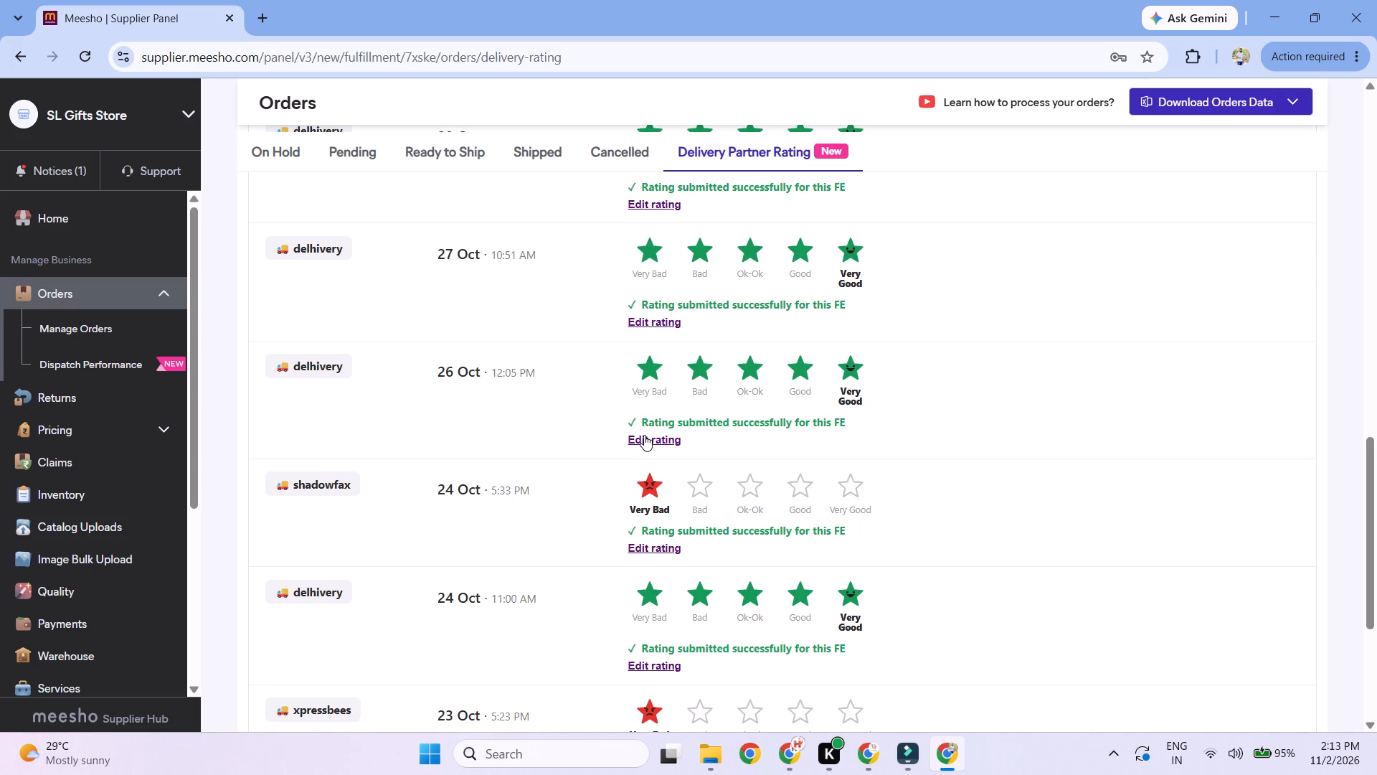
pyautogui.scroll(-4, 643, 448)
pyautogui.scroll(-2, 658, 508)
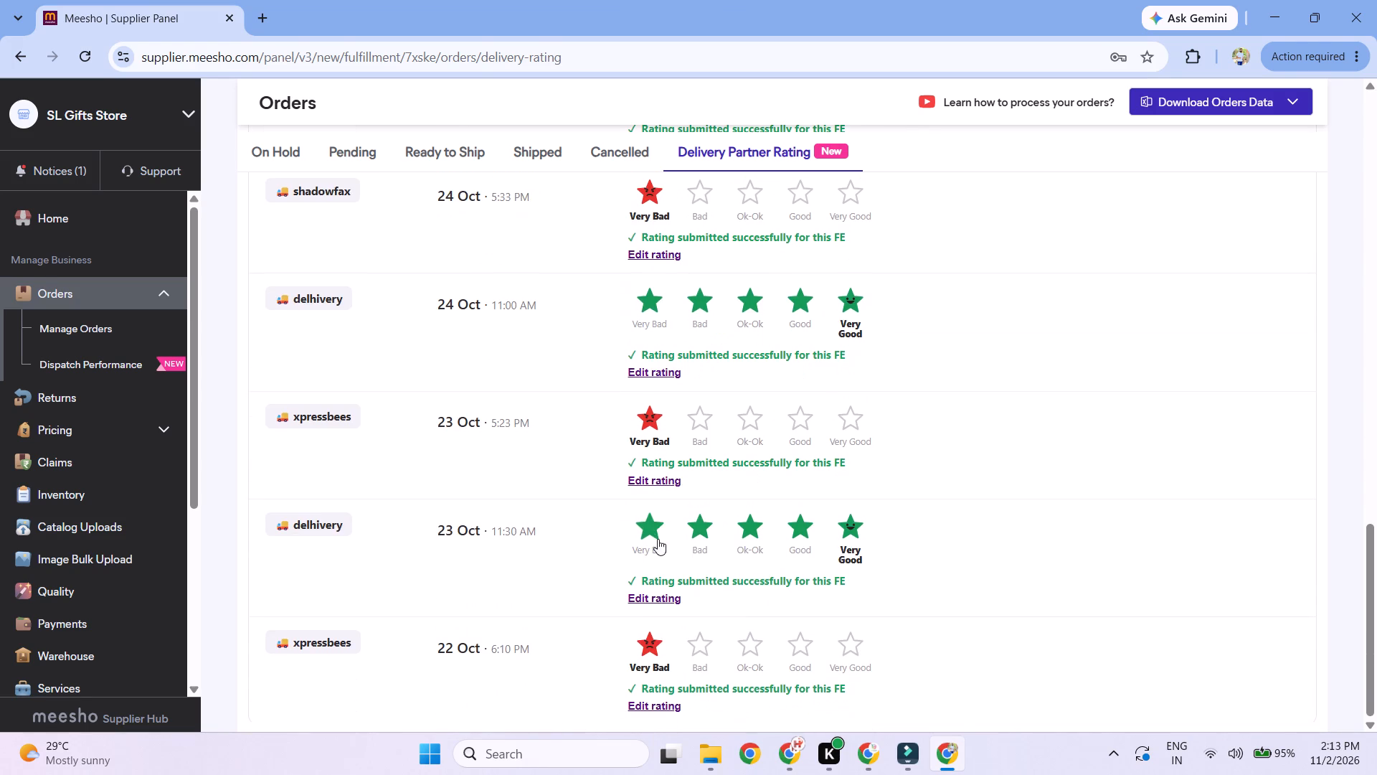
pyautogui.scroll(-1, 659, 634)
pyautogui.scroll(2, 675, 647)
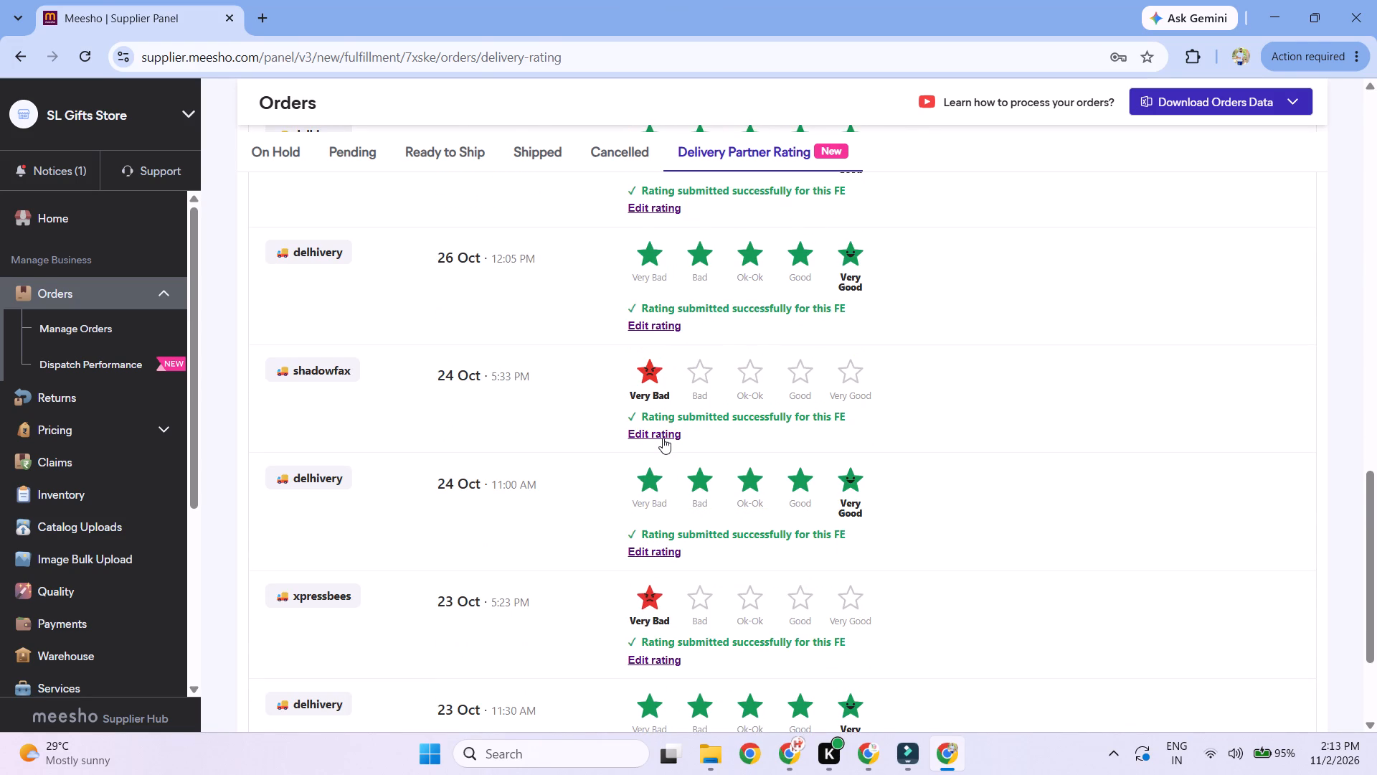
pyautogui.click(663, 438)
pyautogui.click(734, 573)
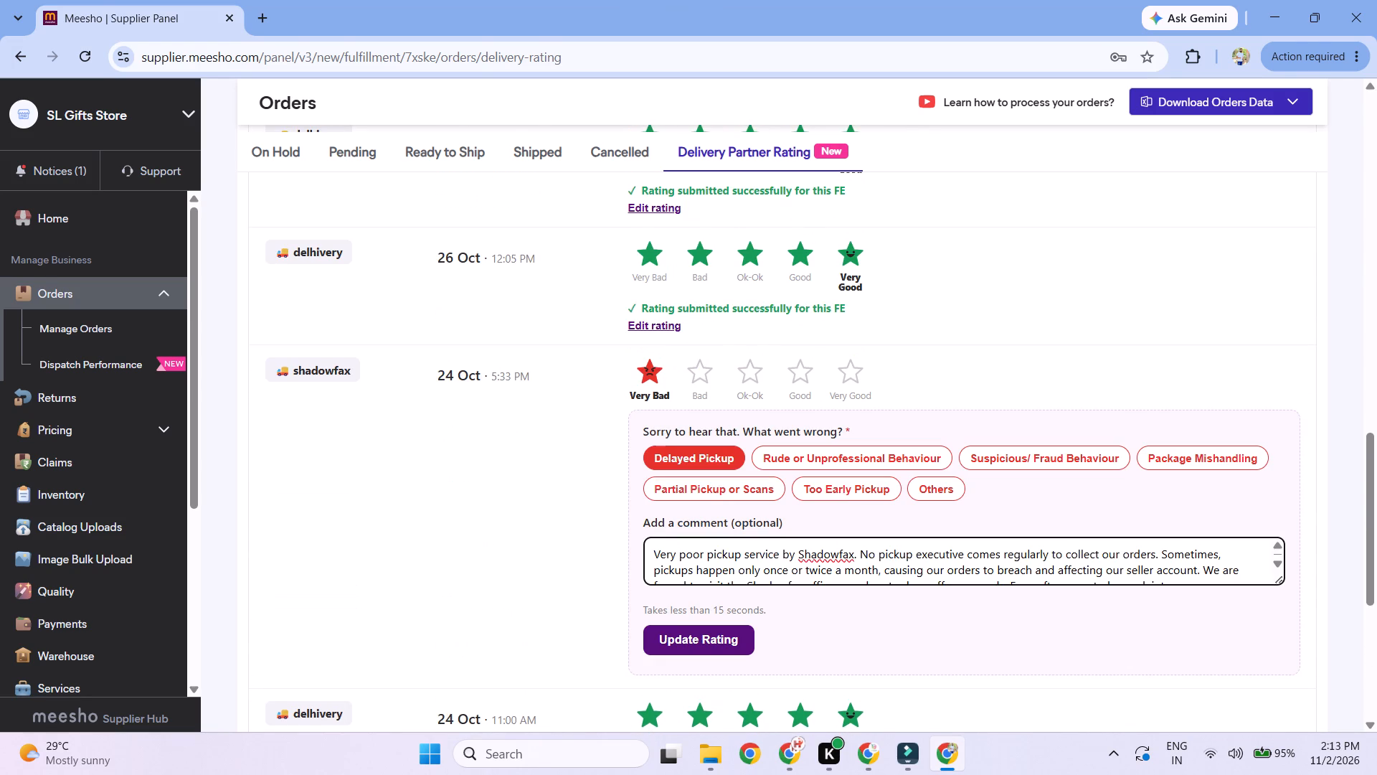
pyautogui.hotkey('ctrl', 'a')
pyautogui.hotkey('ctrl', 'c')
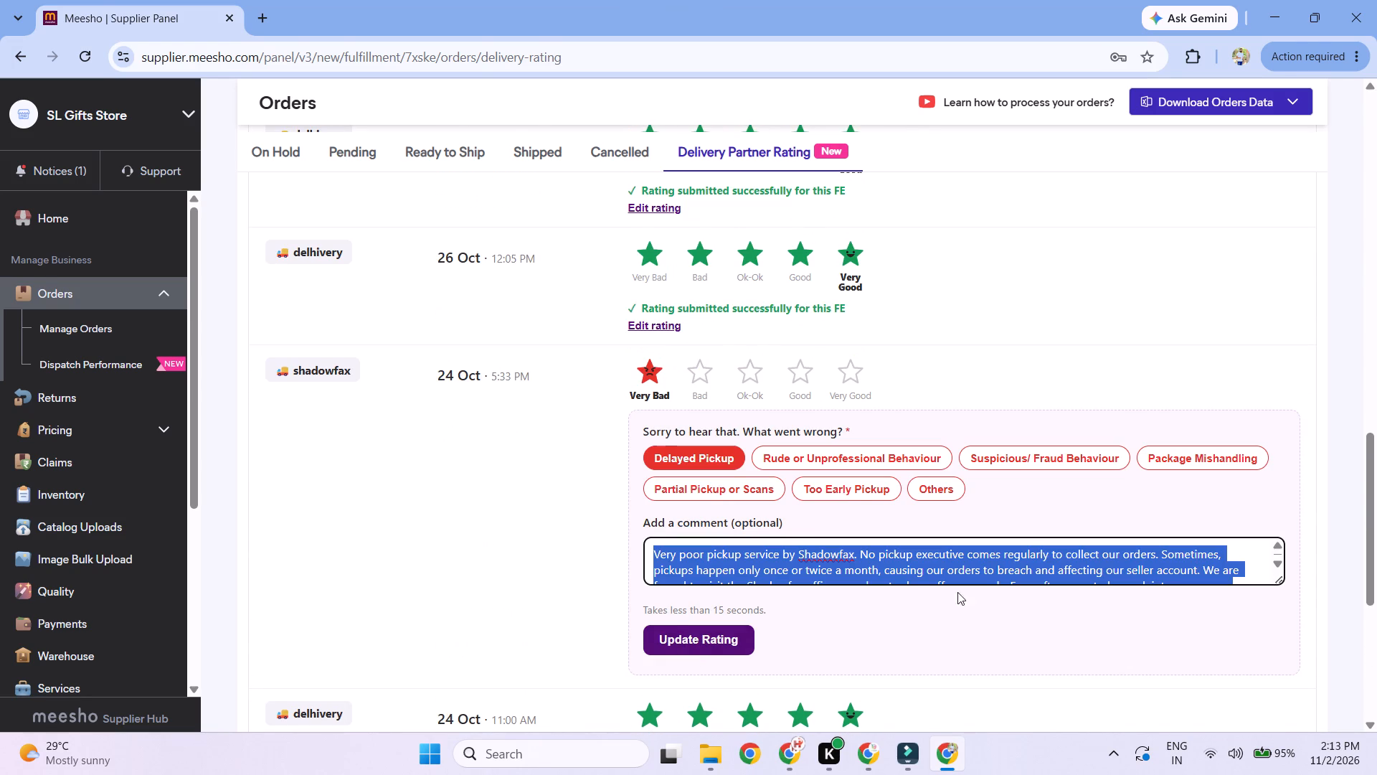
pyautogui.click(1173, 357)
pyautogui.click(692, 646)
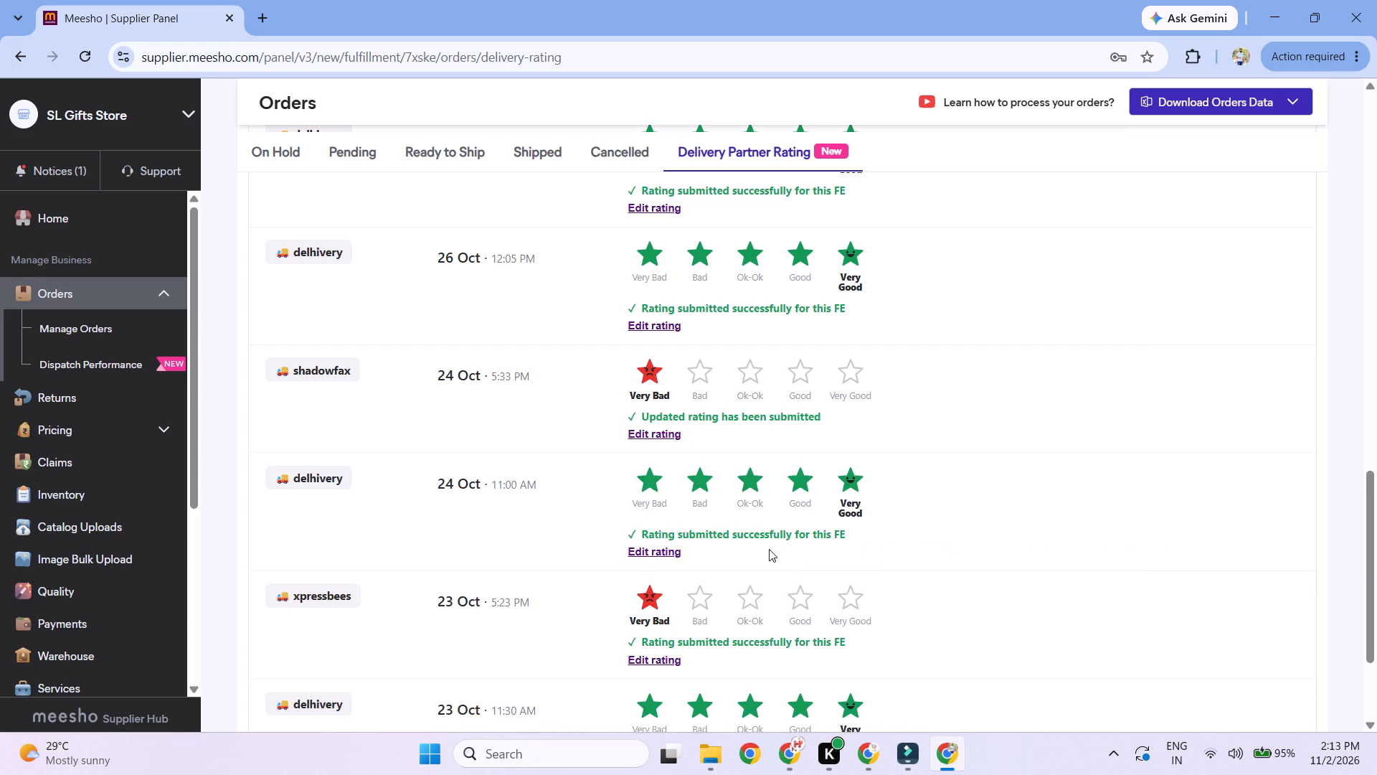
# Paste the copied complaint as the comment on Shadowfax's 31 Oct pickup rating and submit it.
pyautogui.scroll(8, 787, 472)
pyautogui.click(749, 439)
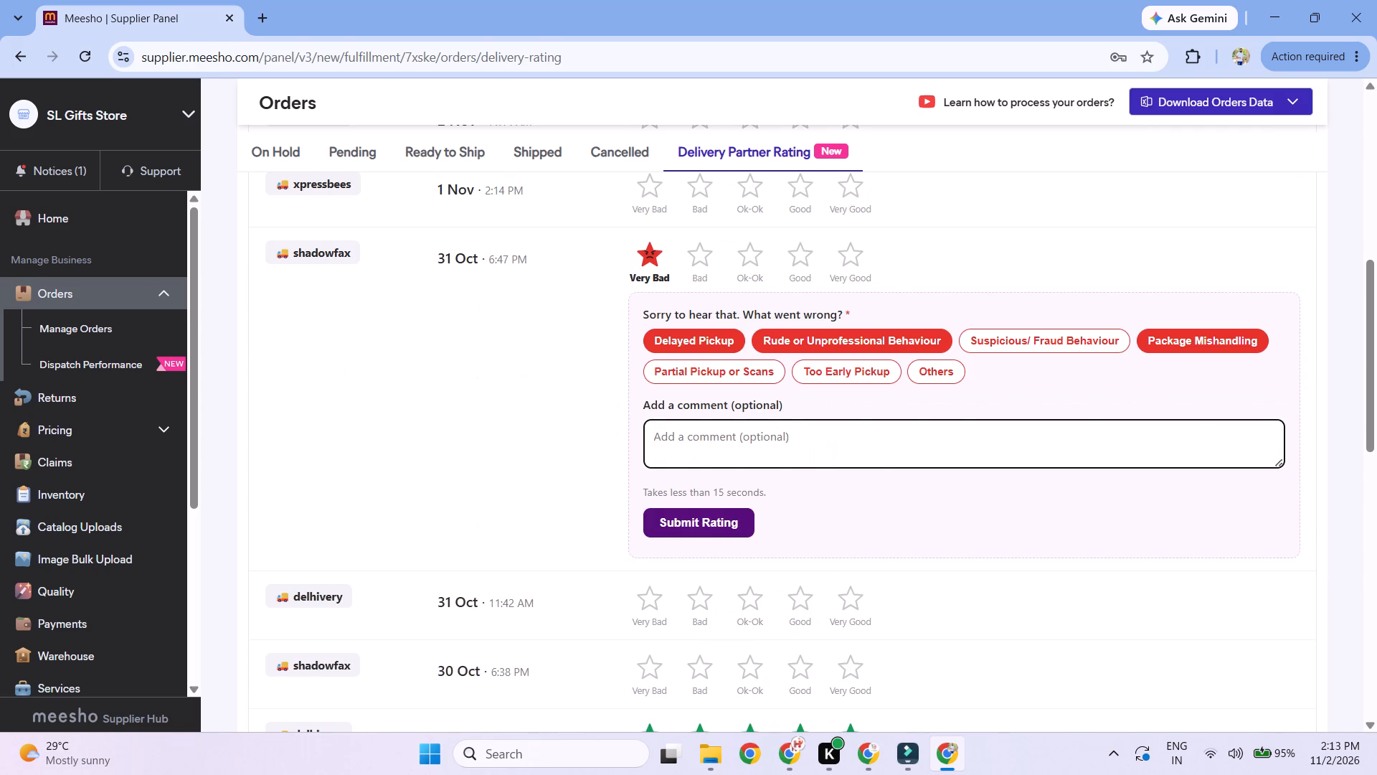
pyautogui.hotkey('ctrl', 'v')
pyautogui.click(716, 527)
# Submit a Very Good rating for Delhivery's 2 Nov pickup with On-time Pickup Completed, Polite & Good Behaviour, Careful Package Handling and Others.
pyautogui.scroll(4, 790, 547)
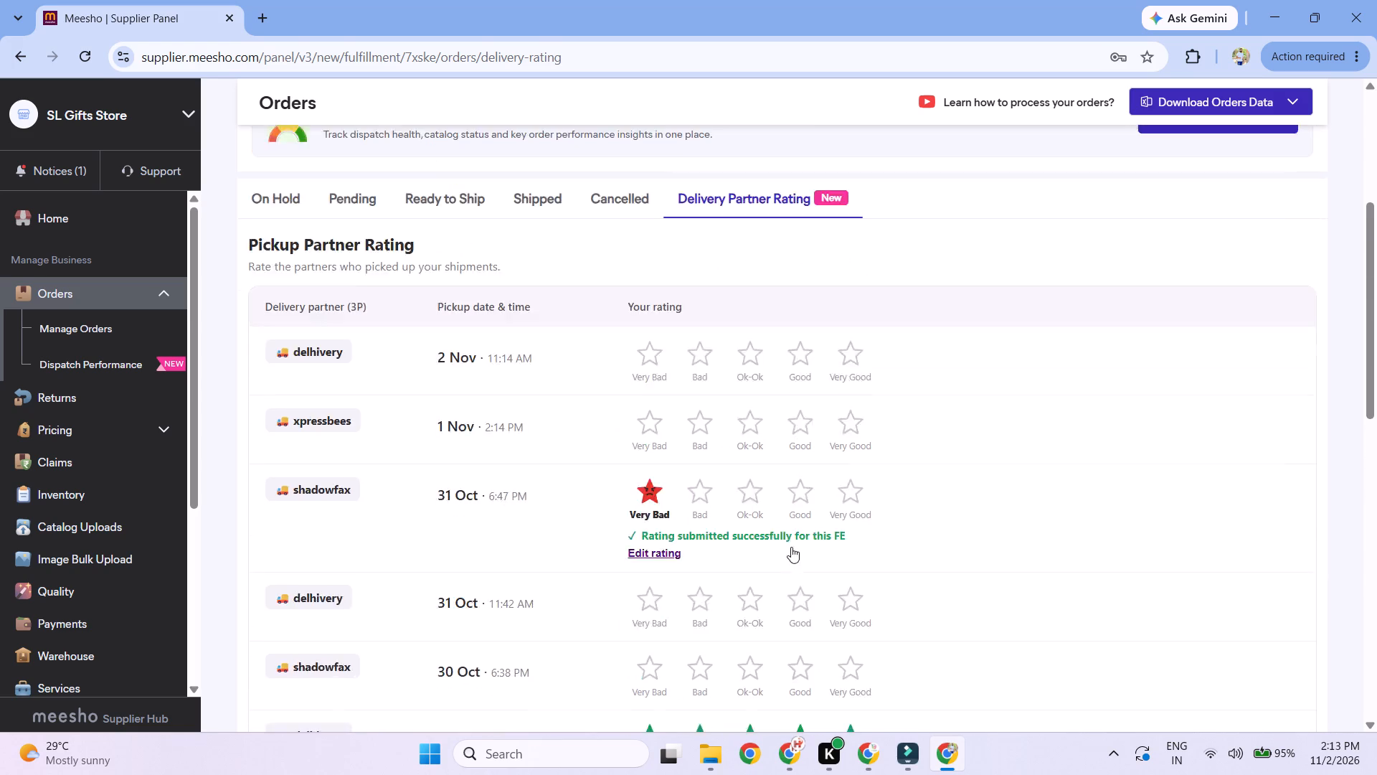
pyautogui.scroll(-2, 792, 547)
pyautogui.click(851, 304)
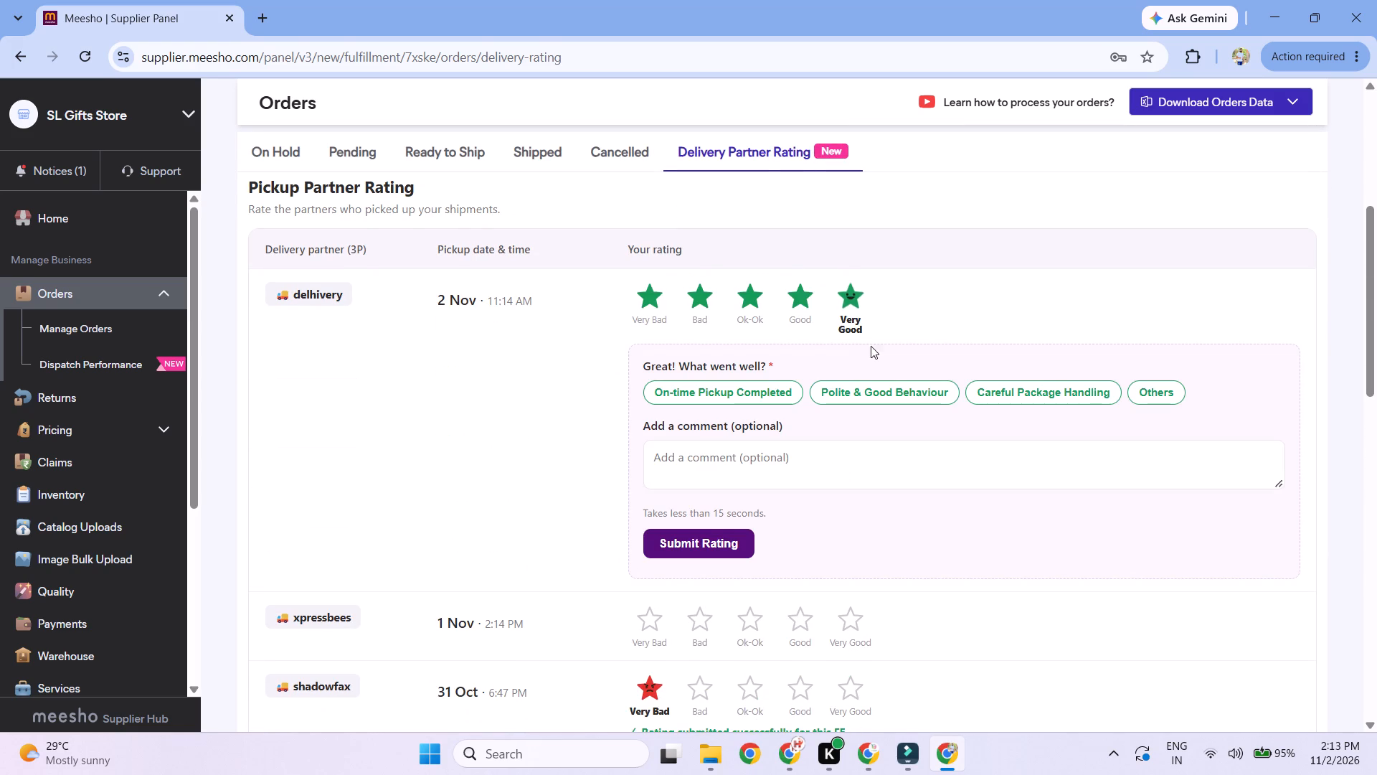
pyautogui.click(732, 390)
pyautogui.click(901, 395)
pyautogui.click(1016, 390)
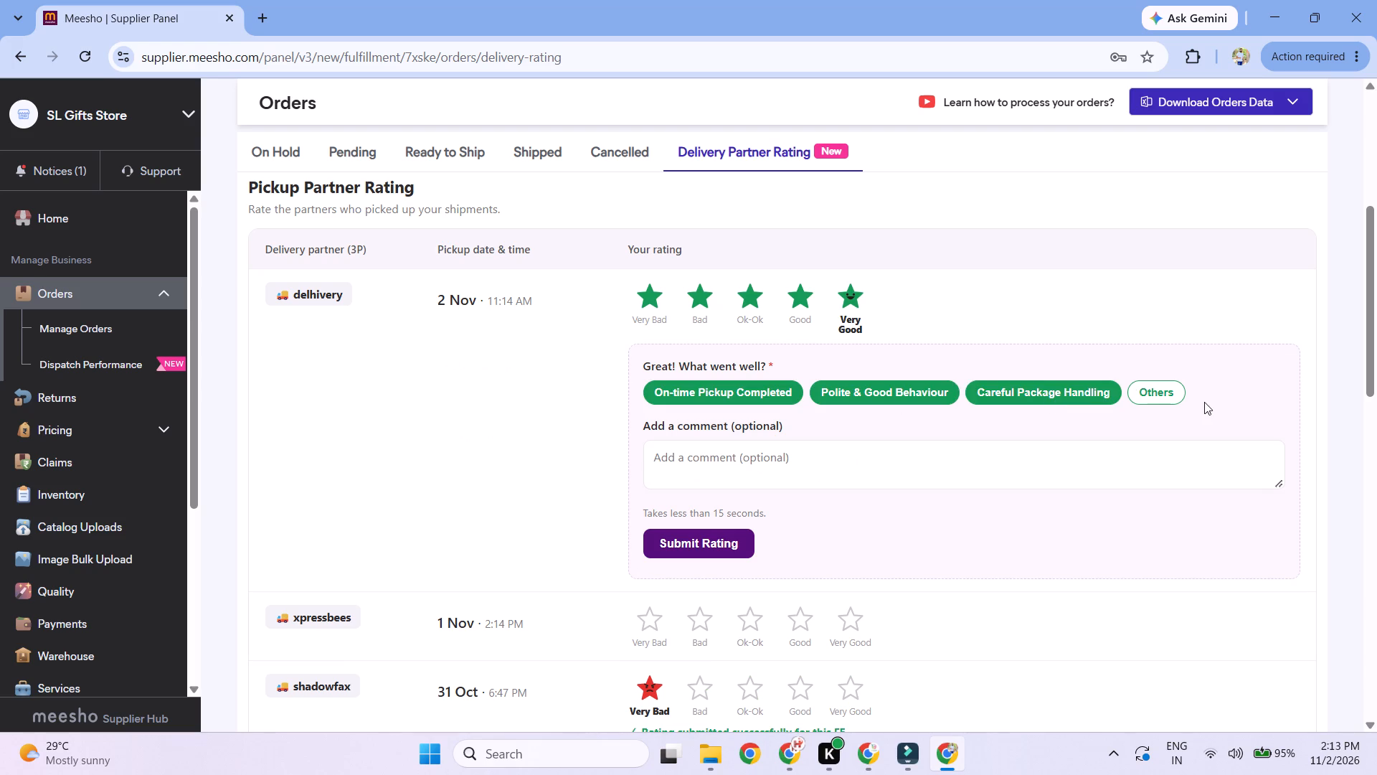
pyautogui.click(1163, 393)
pyautogui.click(689, 548)
# Submit a Very Good rating for Delhivery's 31 Oct pickup with all four positive reasons selected.
pyautogui.scroll(-2, 663, 484)
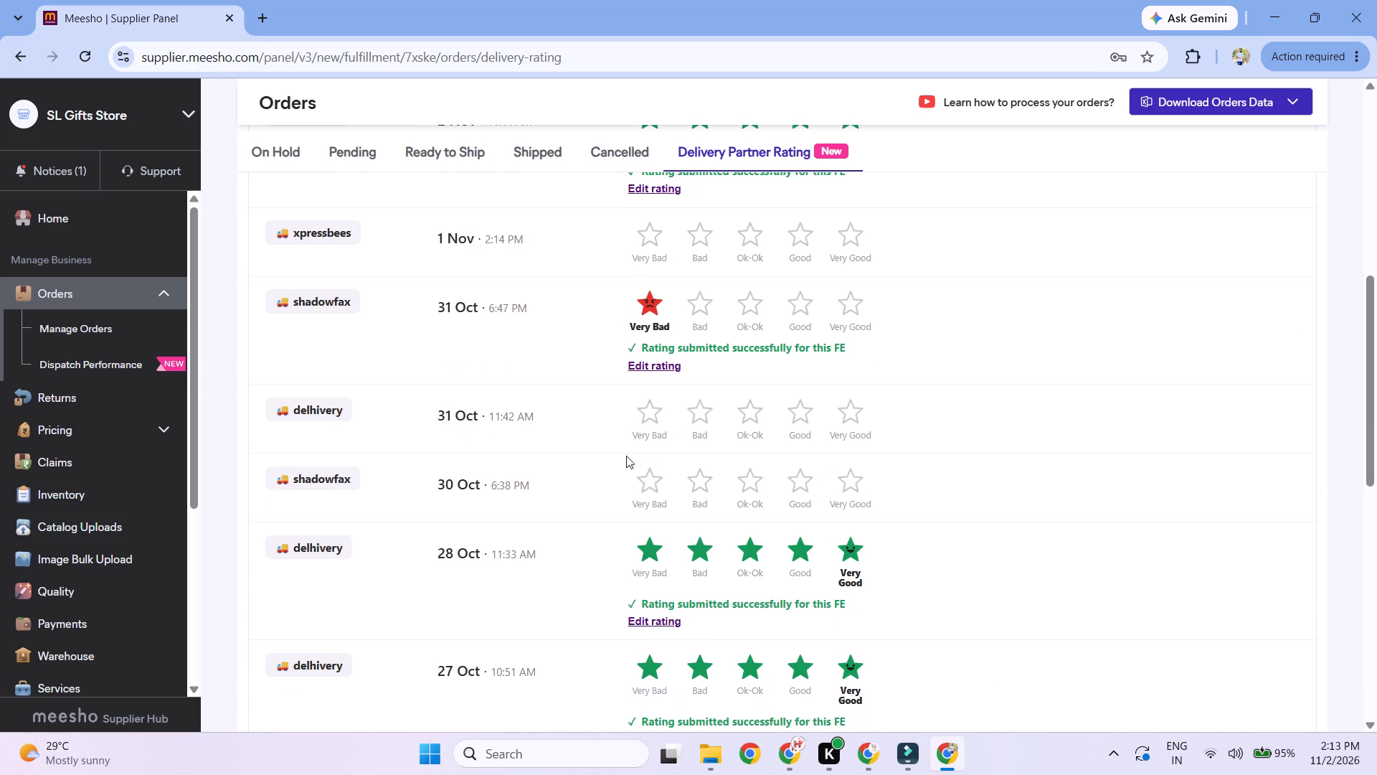
pyautogui.click(858, 406)
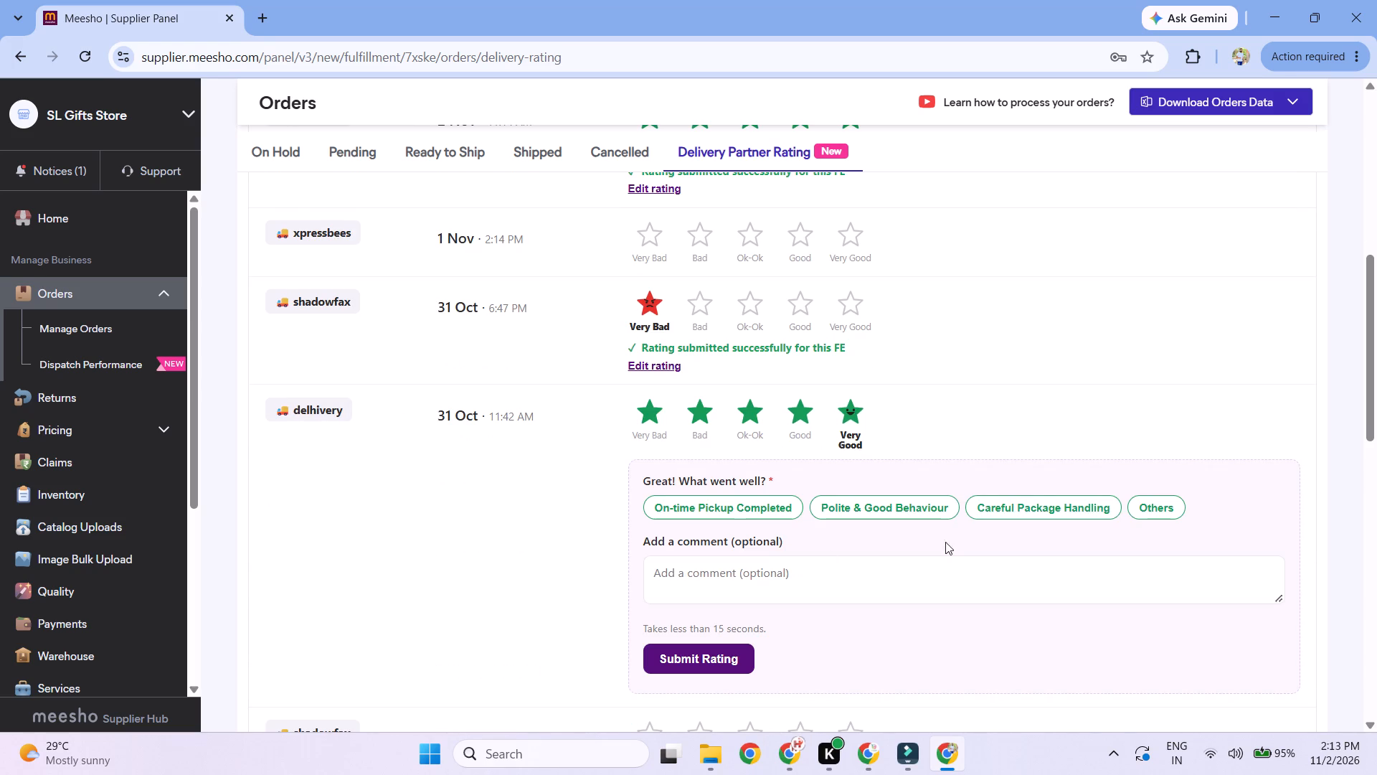
pyautogui.click(751, 497)
pyautogui.click(869, 499)
pyautogui.moveTo(1005, 502); pyautogui.dragTo(1012, 503)
pyautogui.click(1167, 511)
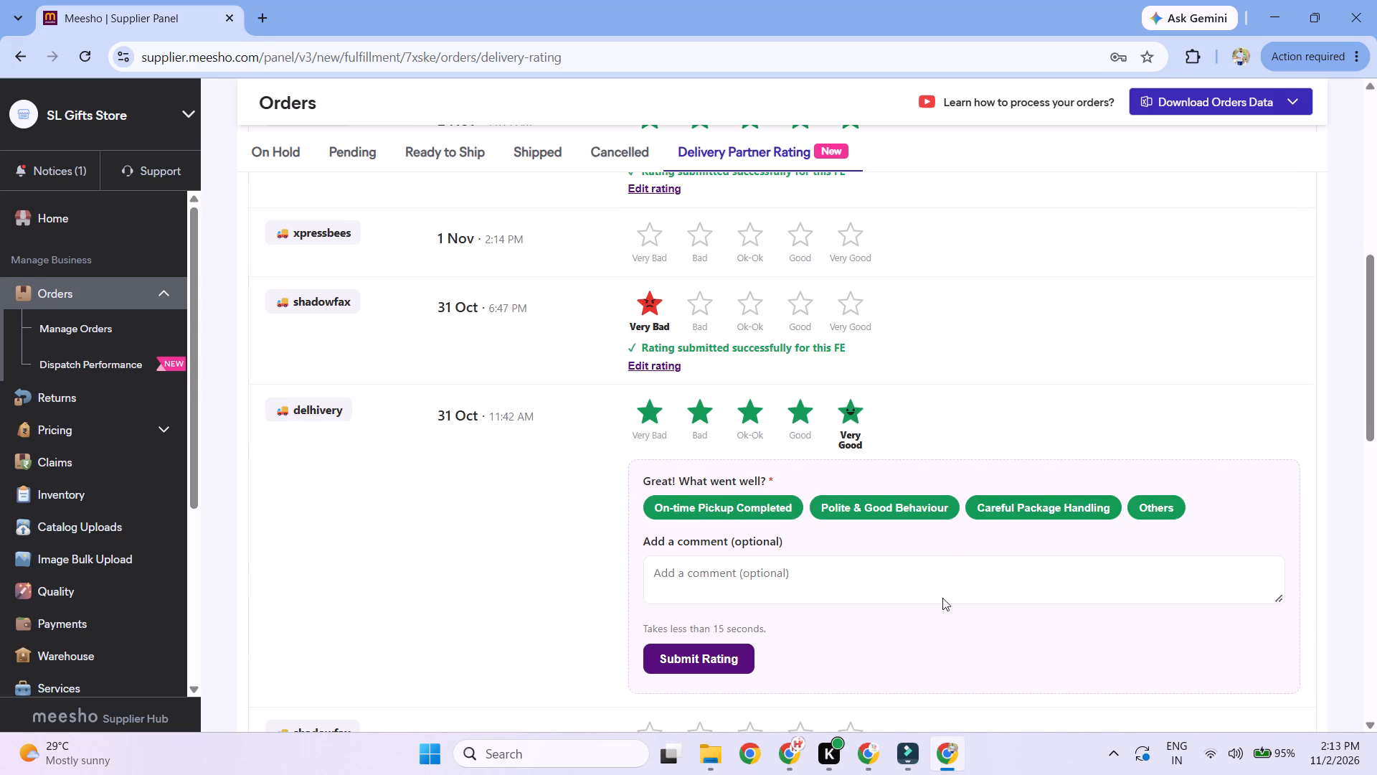
pyautogui.click(713, 649)
# Submit a Very Bad rating for Shadowfax's 30 Oct pickup with Delayed Pickup, Rude, Suspicious/Fraud and Package Mishandling reasons and the copied comment.
pyautogui.scroll(-1, 753, 504)
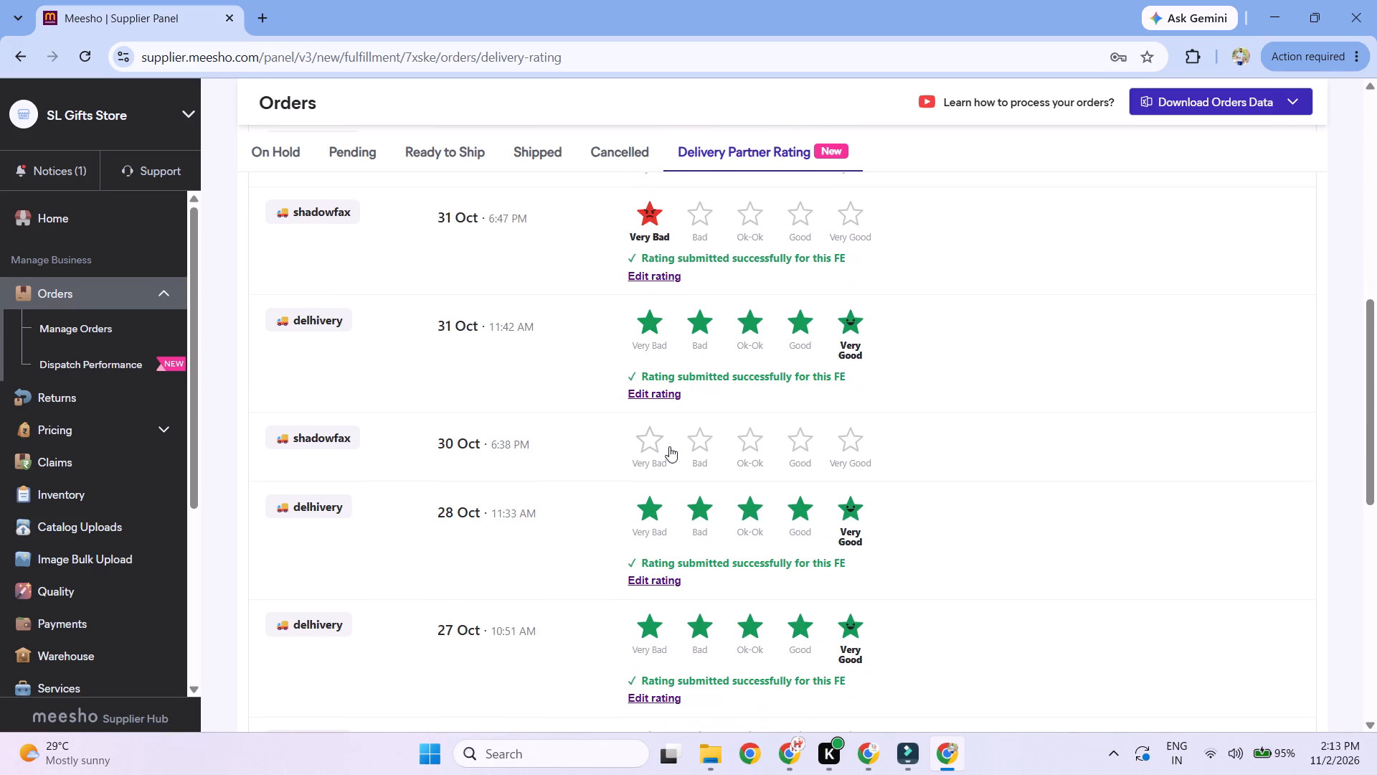
pyautogui.click(645, 446)
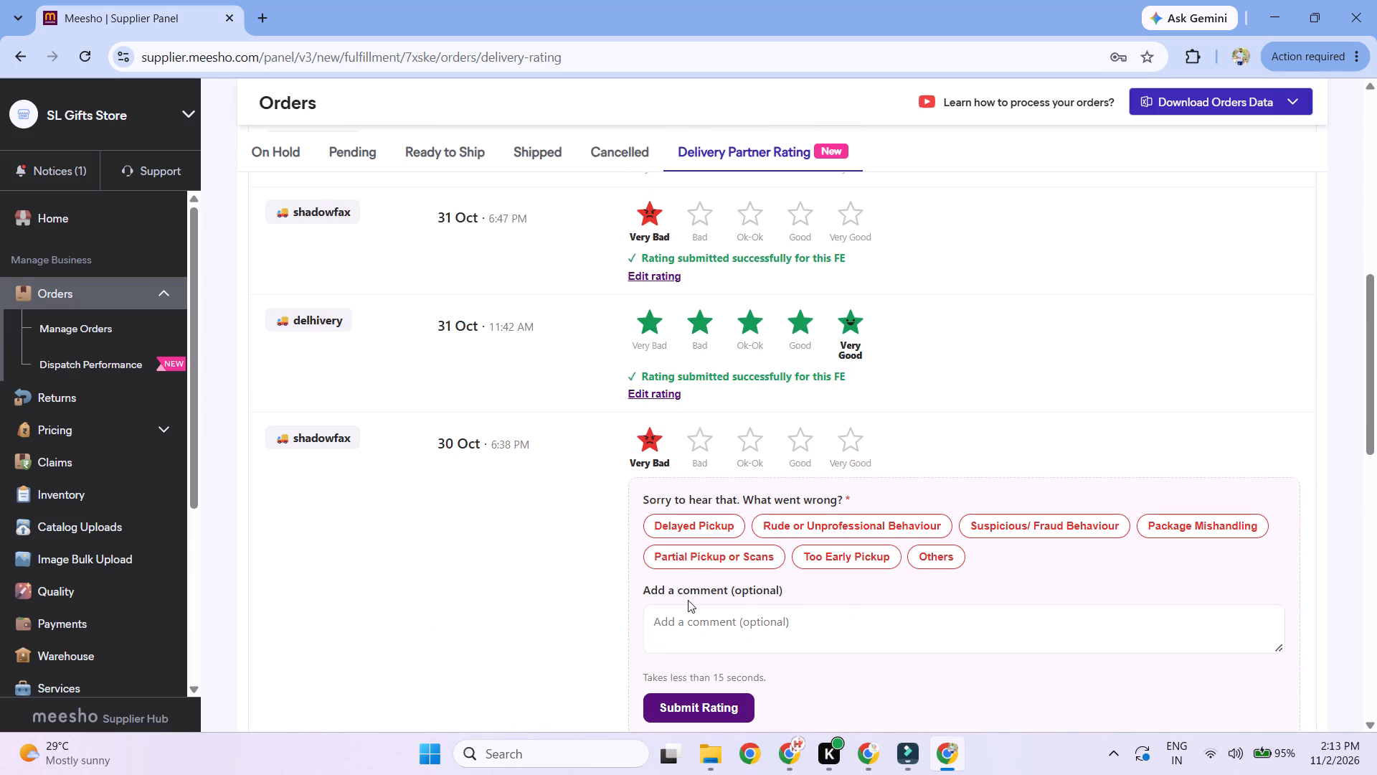
pyautogui.click(700, 525)
pyautogui.click(780, 532)
pyautogui.moveTo(1018, 530); pyautogui.dragTo(1032, 530)
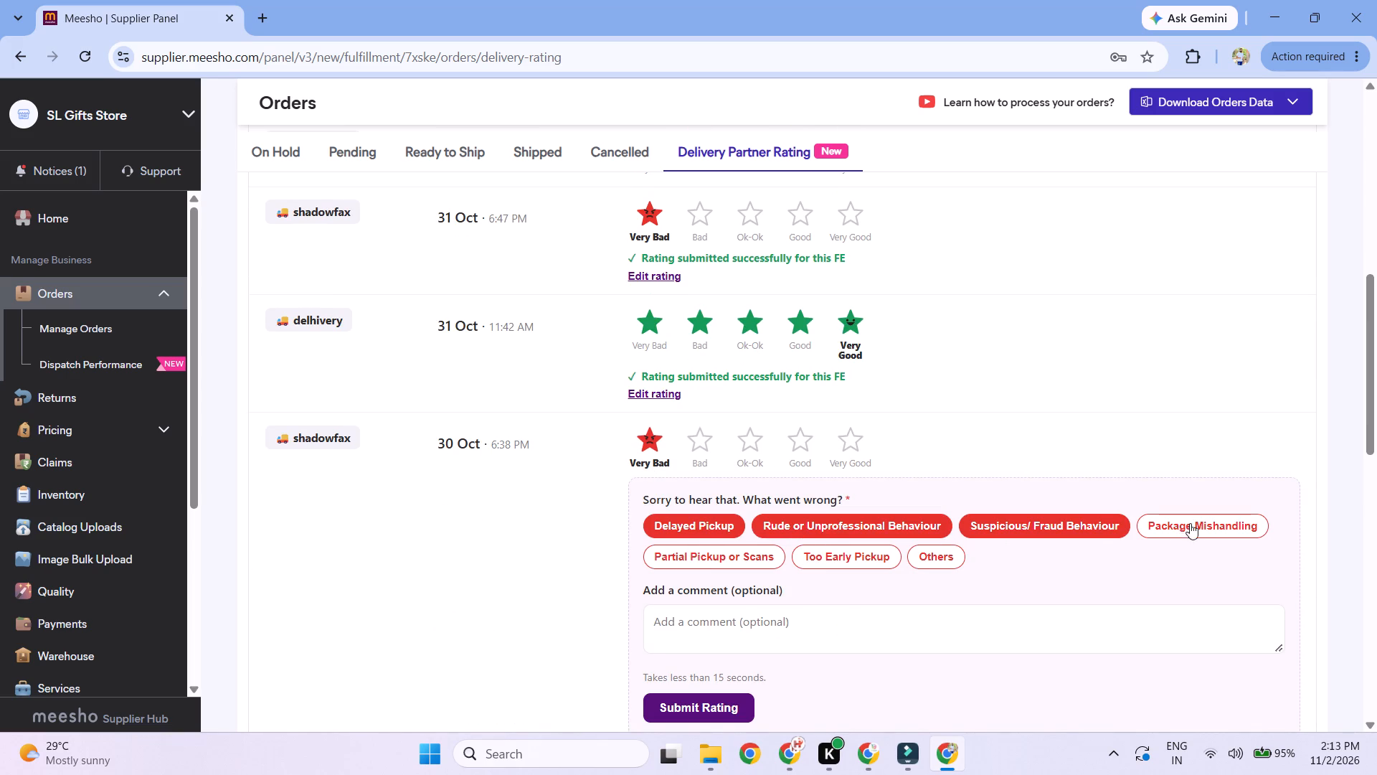
pyautogui.click(1190, 523)
pyautogui.click(718, 613)
pyautogui.hotkey('ctrl', 'c')
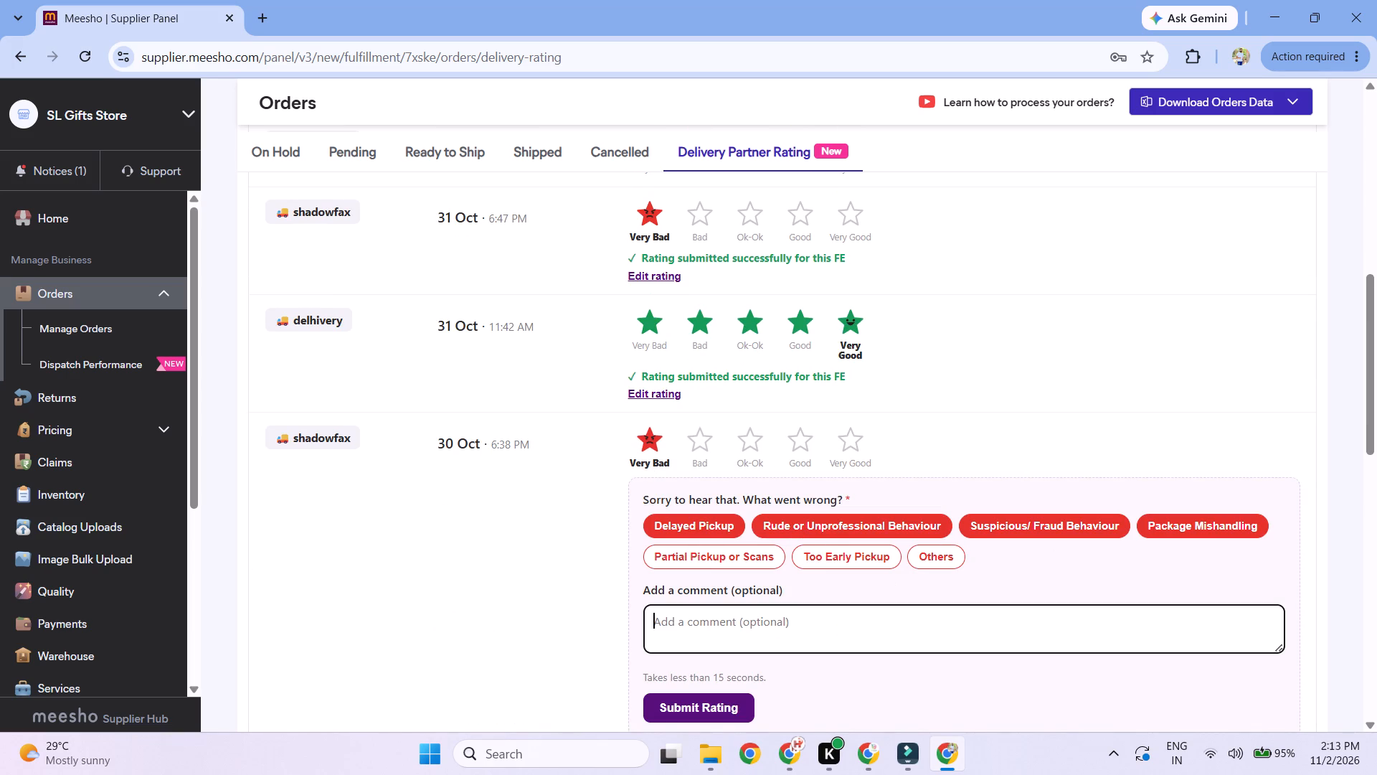
pyautogui.hotkey('ctrl', 'v')
pyautogui.click(692, 705)
# Start a support ticket for "My orders are not picked up yet" with Shadowfax as the logistics partner.
pyautogui.scroll(-4, 752, 474)
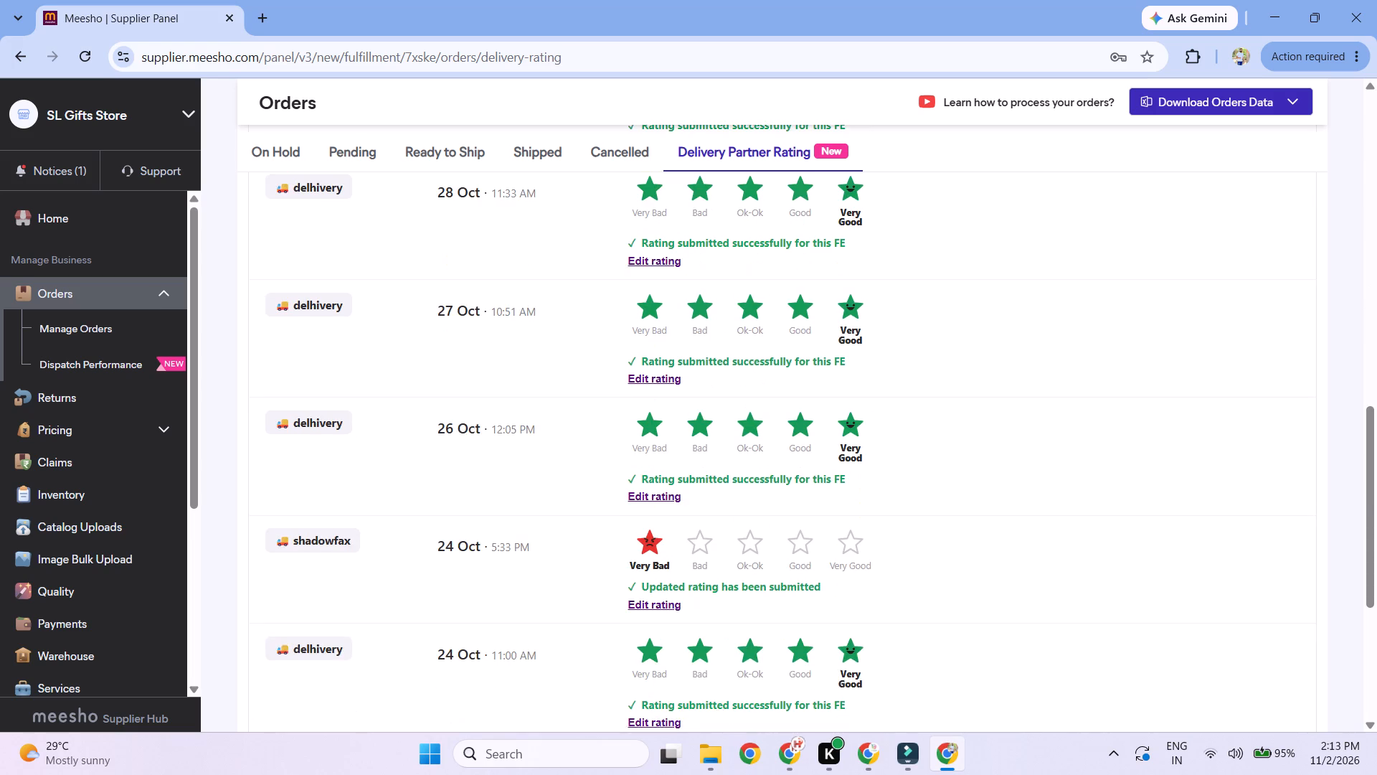
pyautogui.scroll(-11, 757, 472)
pyautogui.scroll(20, 759, 576)
pyautogui.scroll(5, 759, 576)
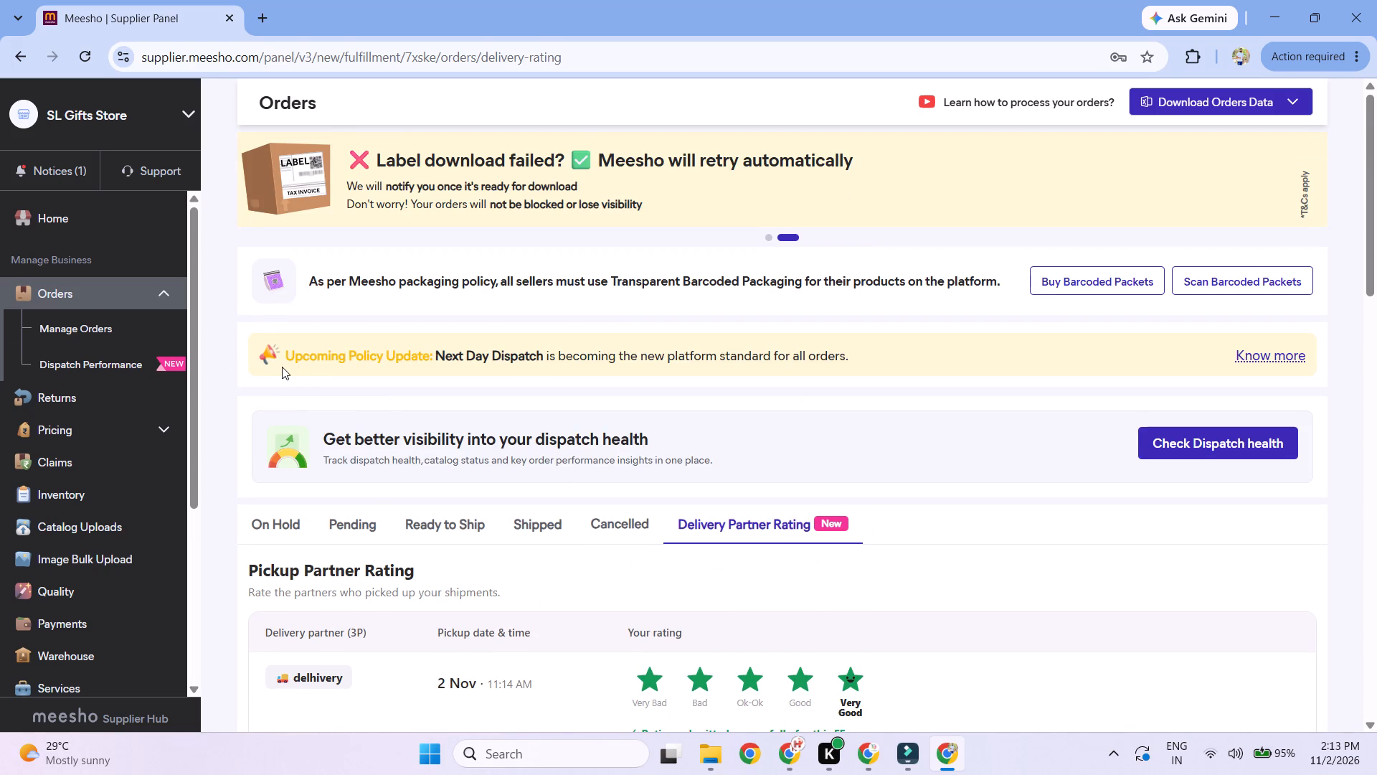
pyautogui.click(156, 177)
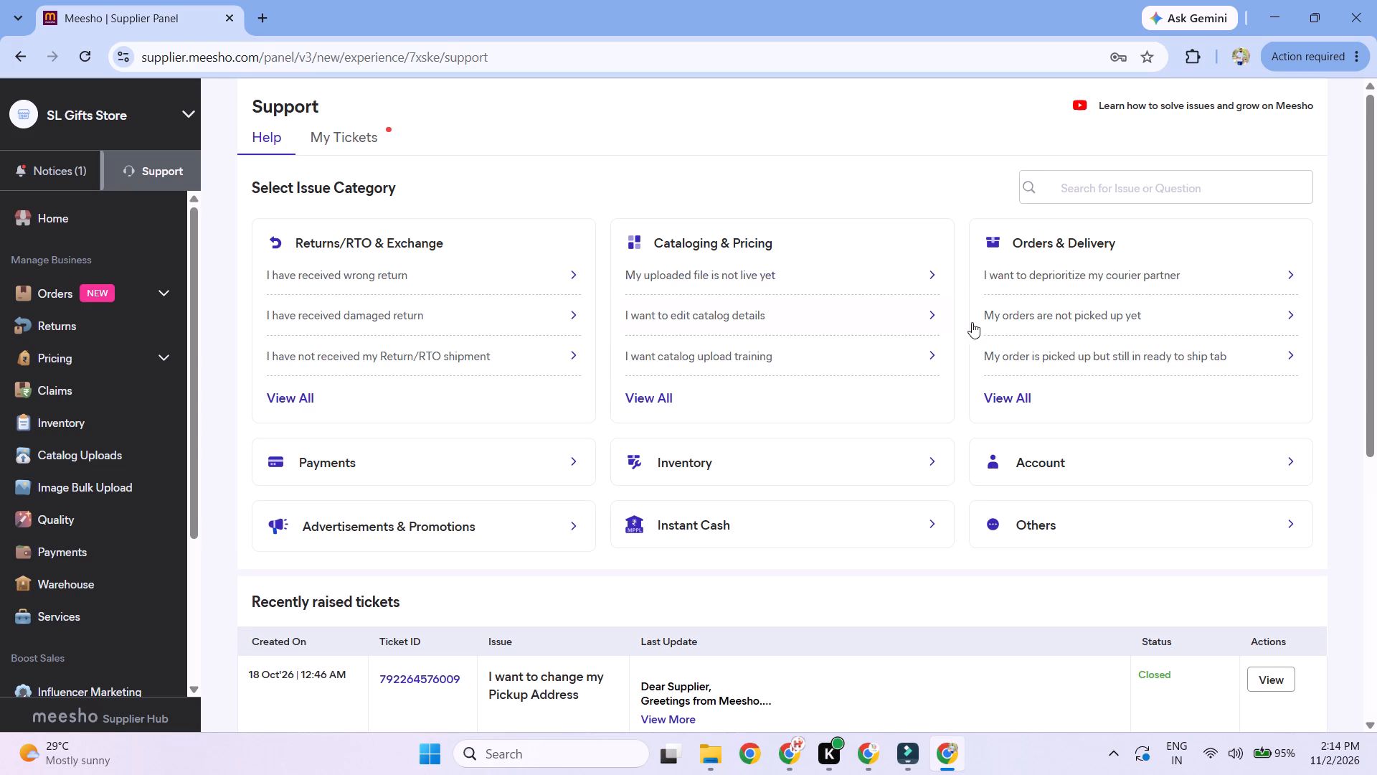
pyautogui.click(1091, 319)
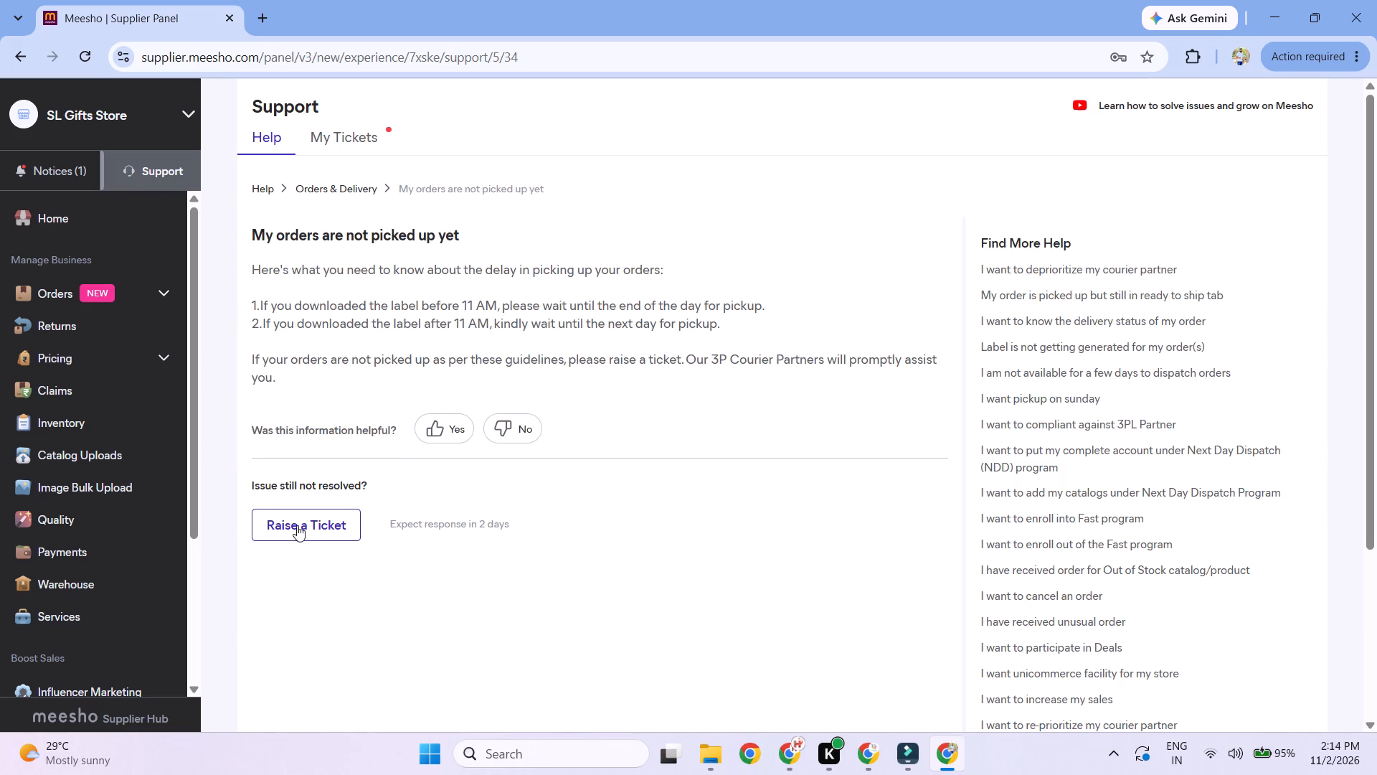
pyautogui.click(298, 528)
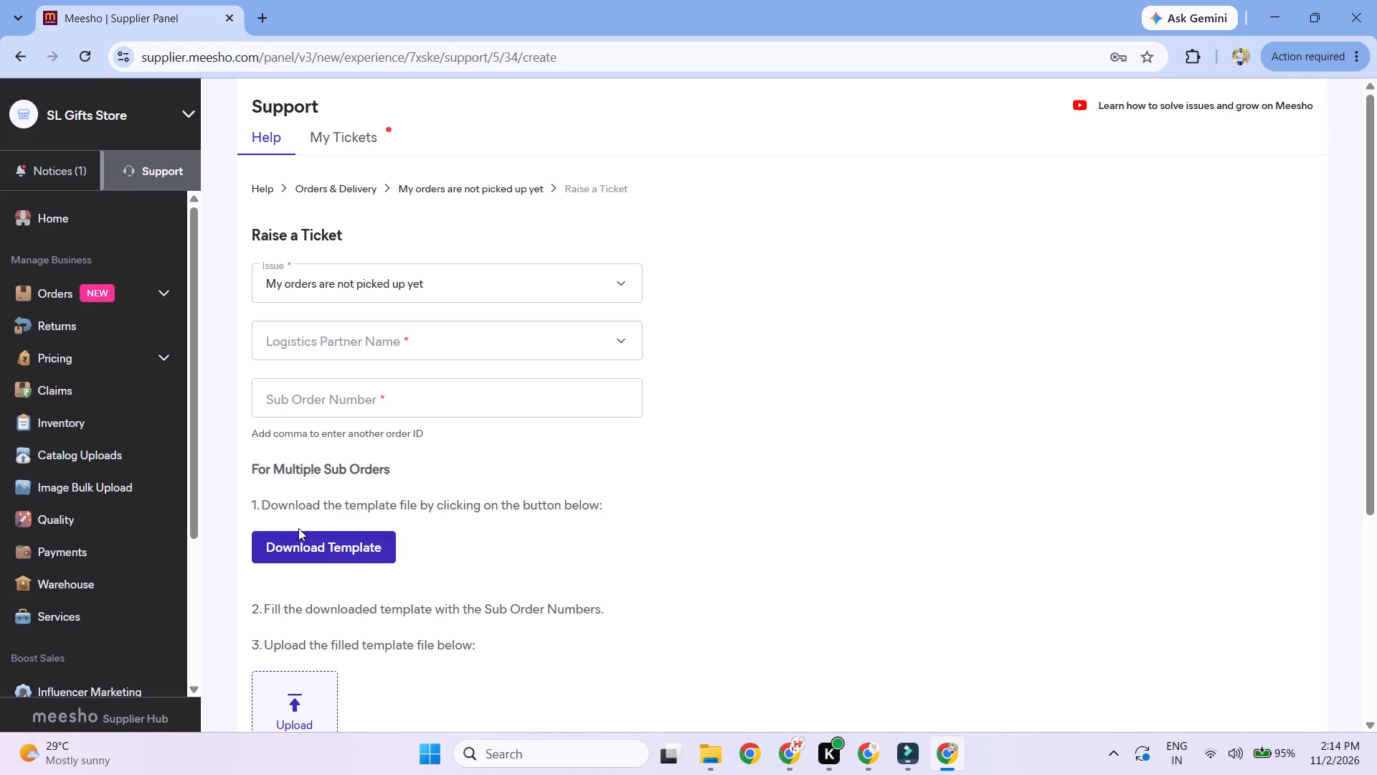
pyautogui.click(385, 332)
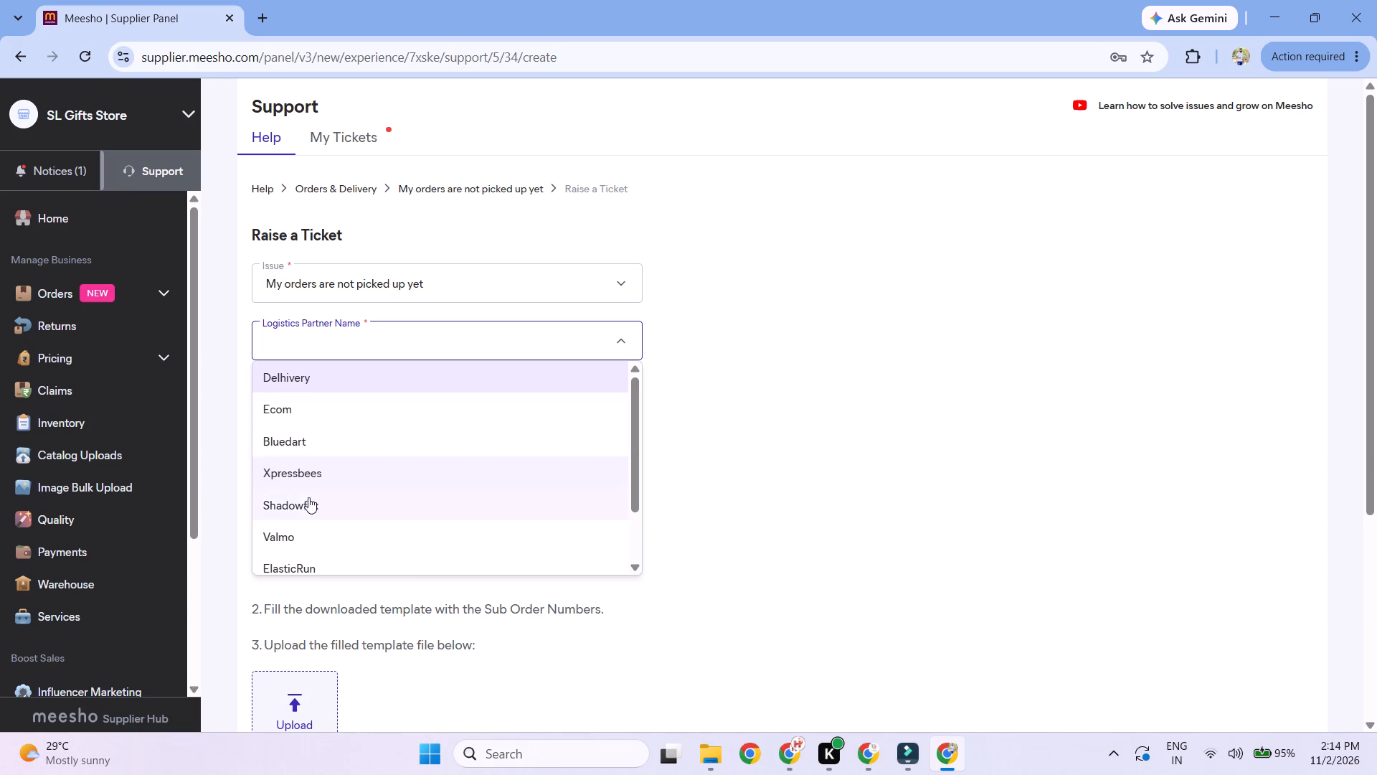
pyautogui.click(308, 500)
pyautogui.click(324, 398)
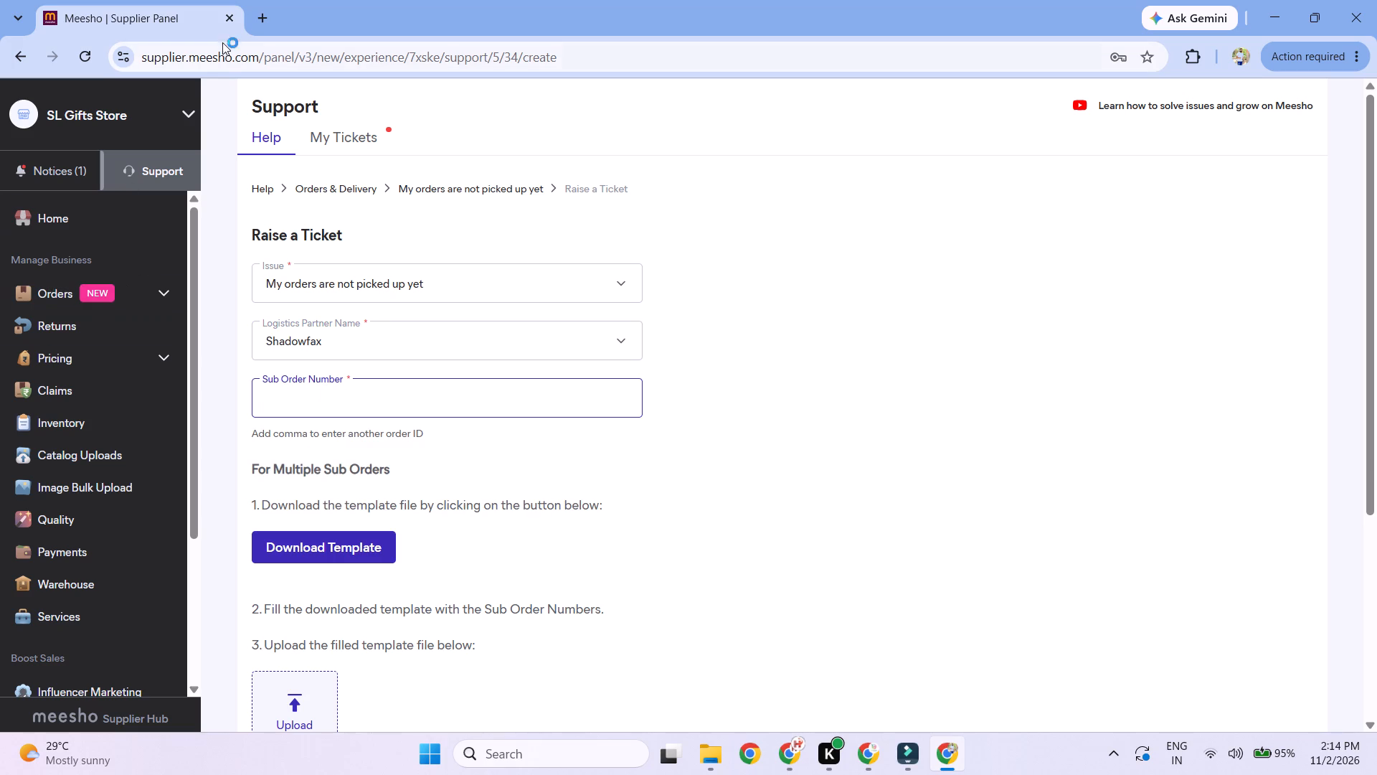
# Open the store's Ready to Ship orders in a second supplier panel tab, dismissing the promotional pop-up.
pyautogui.click(258, 11)
pyautogui.click(539, 500)
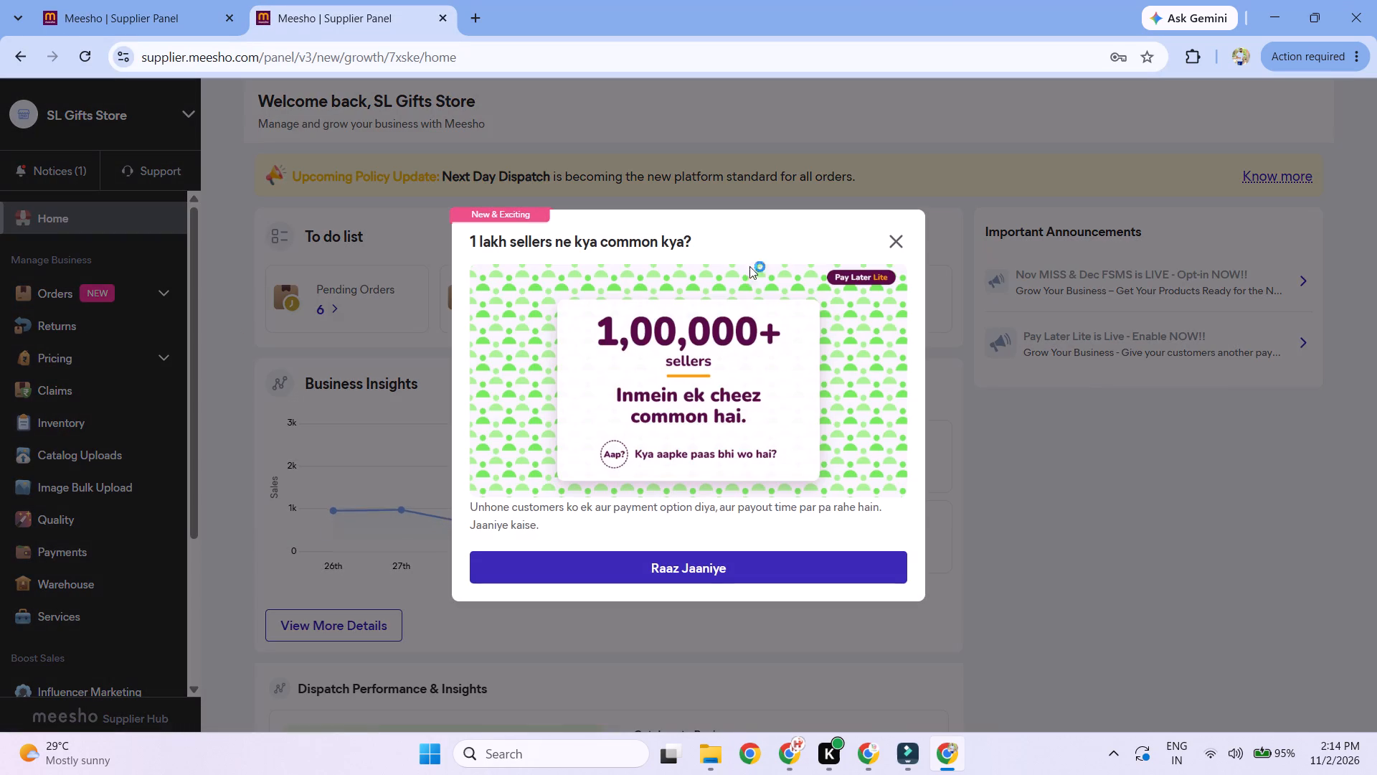
pyautogui.click(891, 244)
pyautogui.click(501, 311)
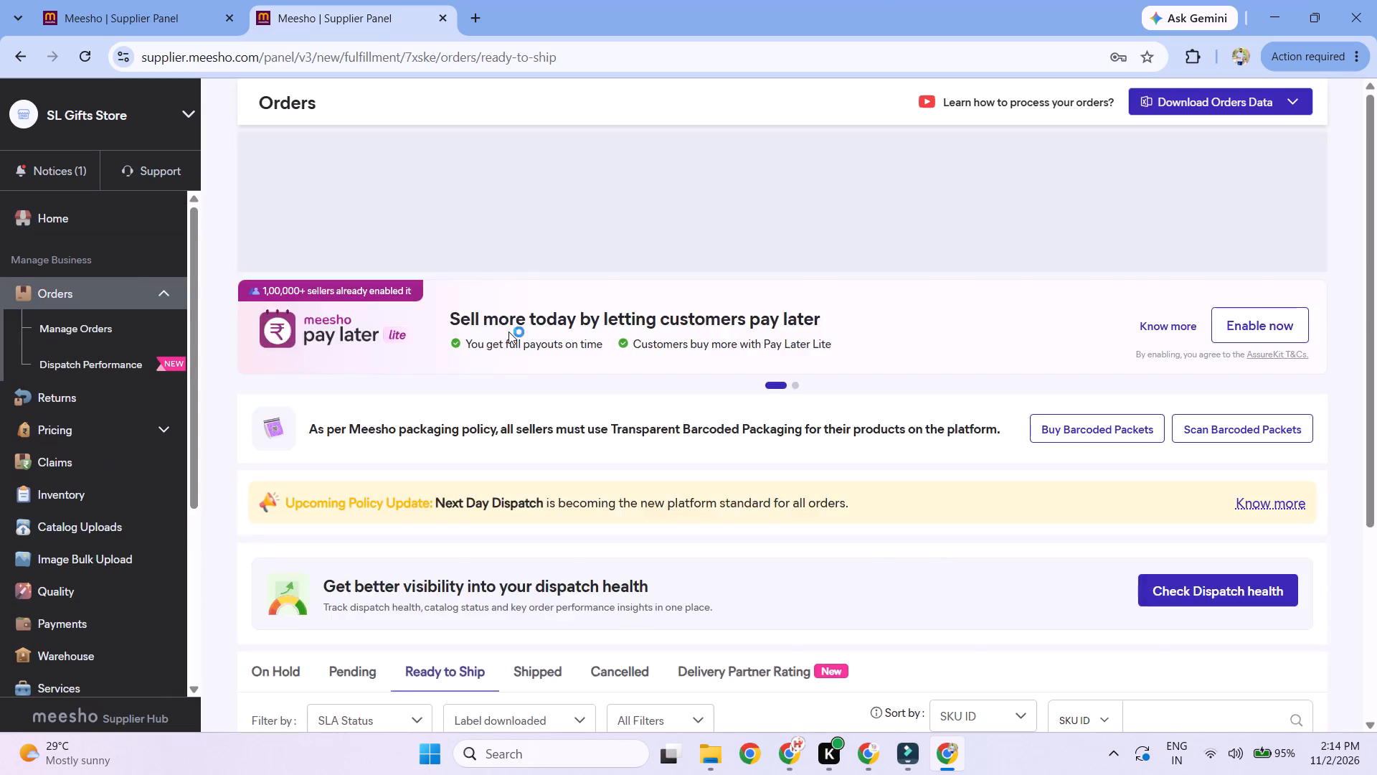
# Look through the Ready to Ship orders for breached shipments assigned to Shadowfax.
pyautogui.scroll(-4, 782, 501)
pyautogui.scroll(-20, 783, 503)
pyautogui.scroll(-2, 783, 503)
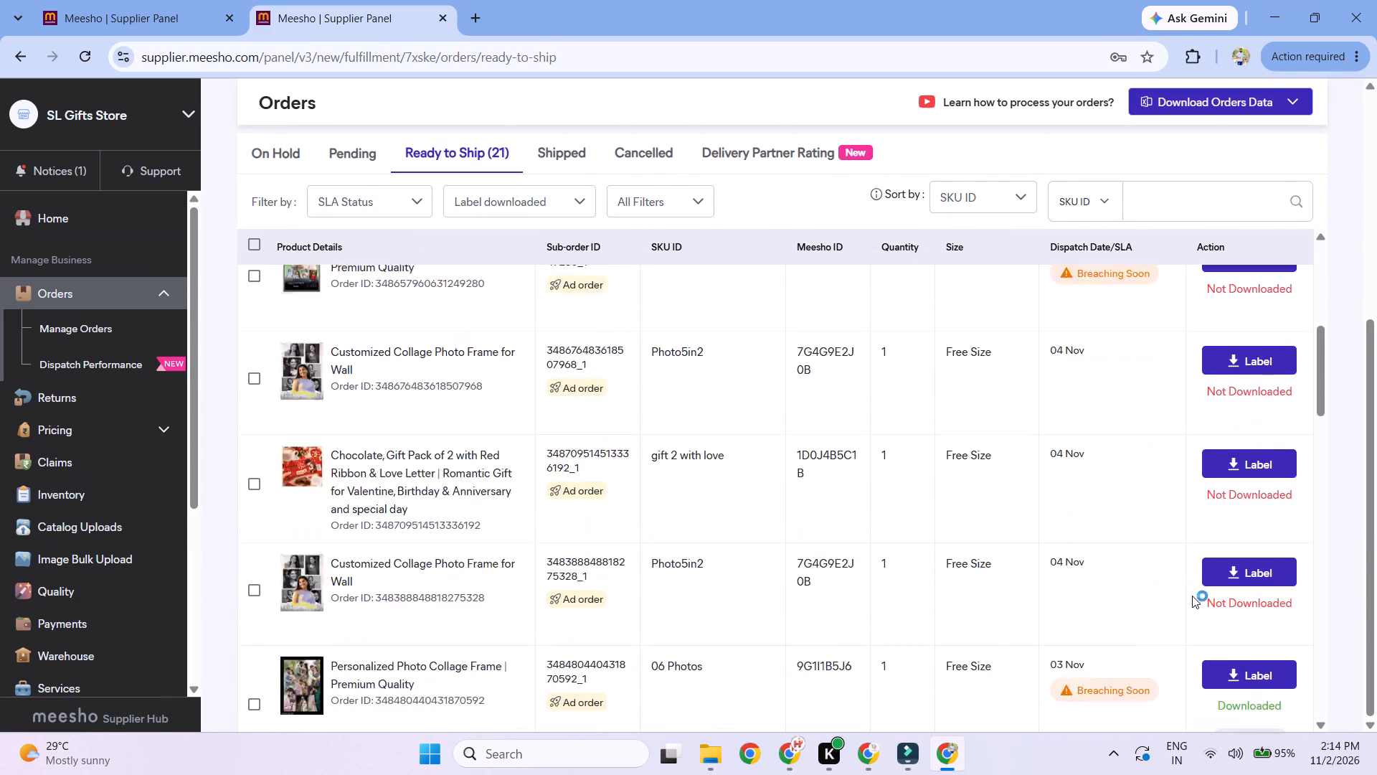
pyautogui.scroll(-18, 1192, 596)
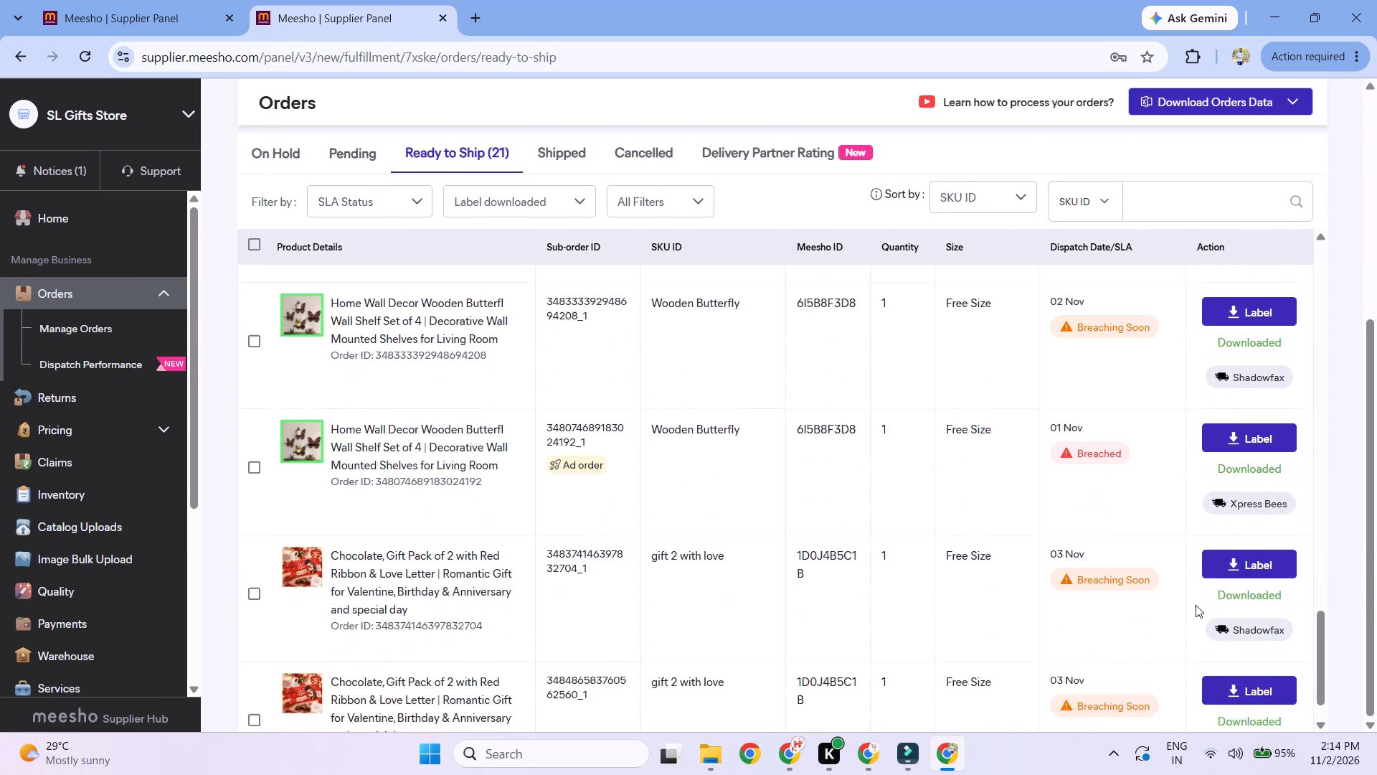
pyautogui.scroll(-9, 1196, 605)
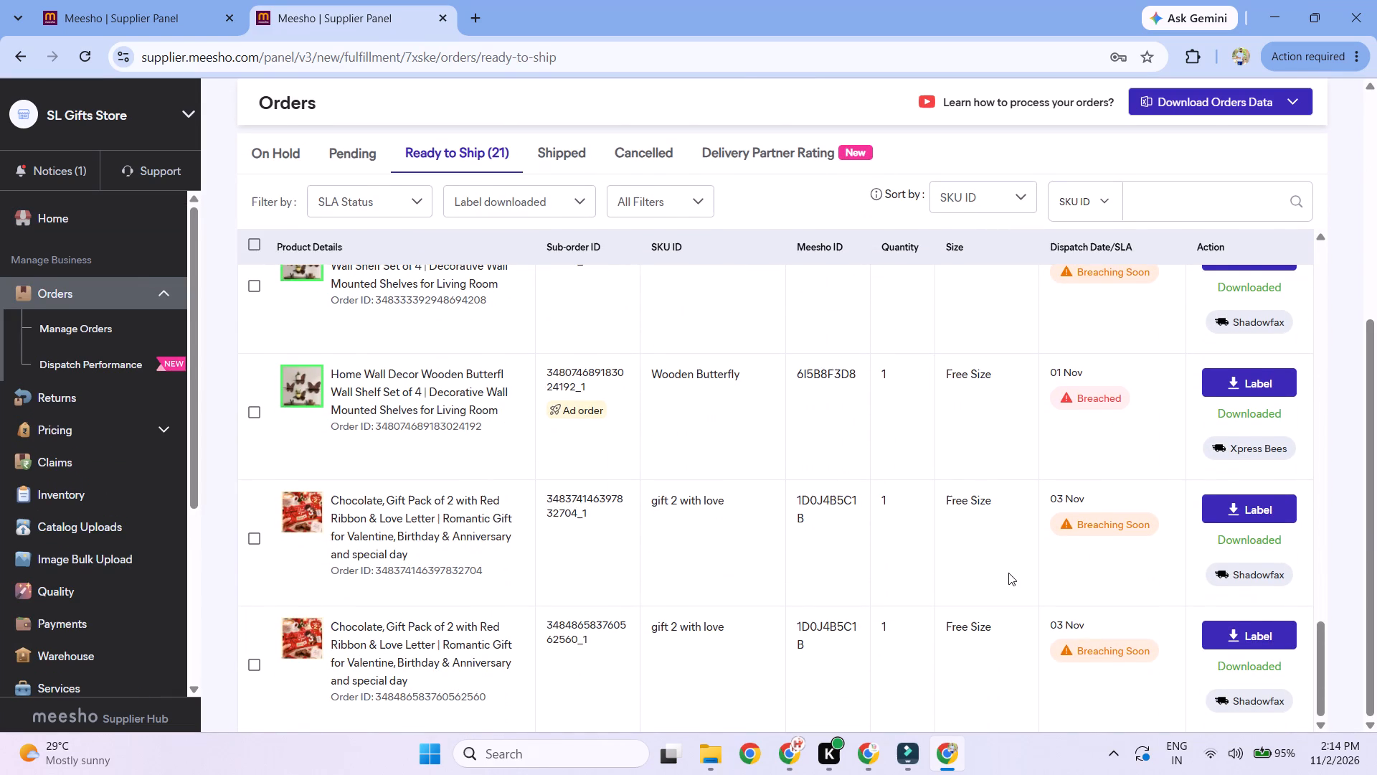
pyautogui.scroll(4, 1009, 573)
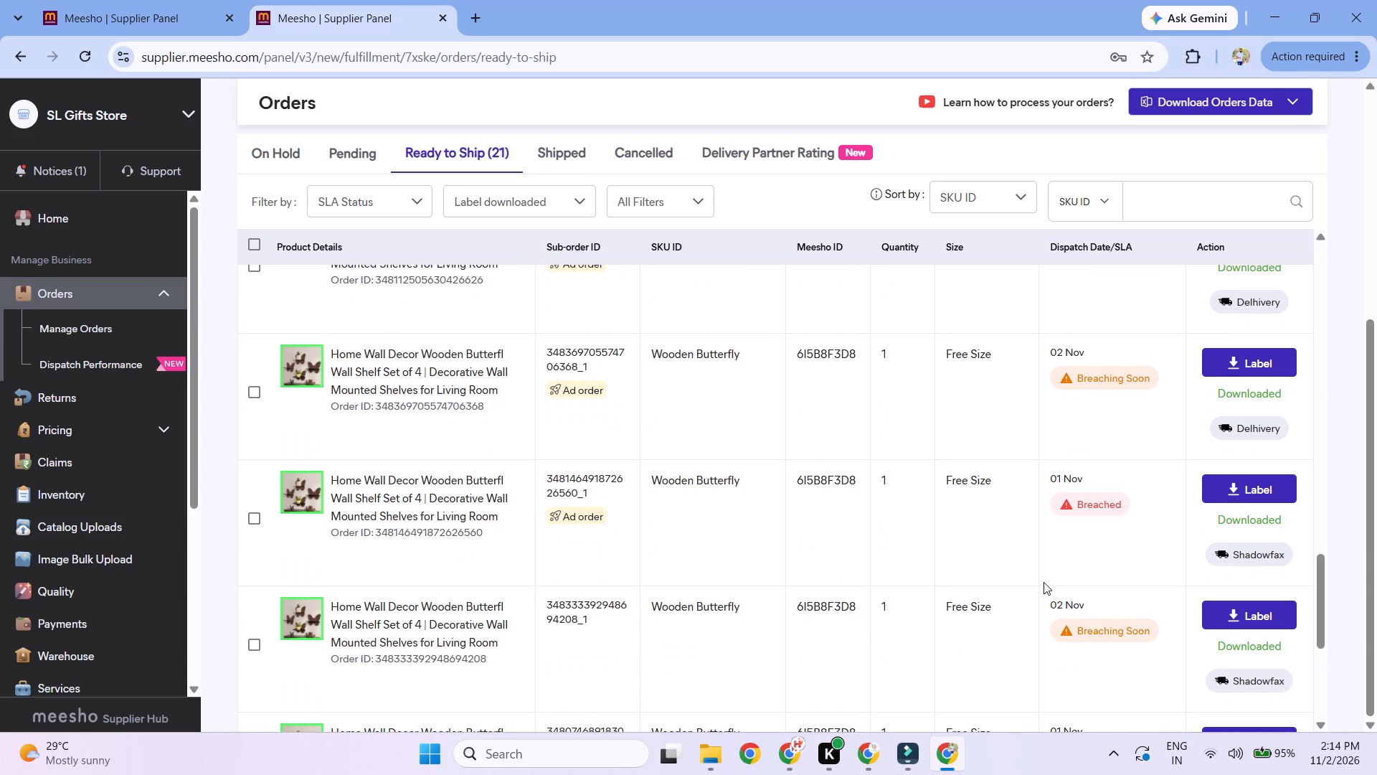
pyautogui.scroll(-3, 1044, 565)
pyautogui.scroll(6, 1044, 565)
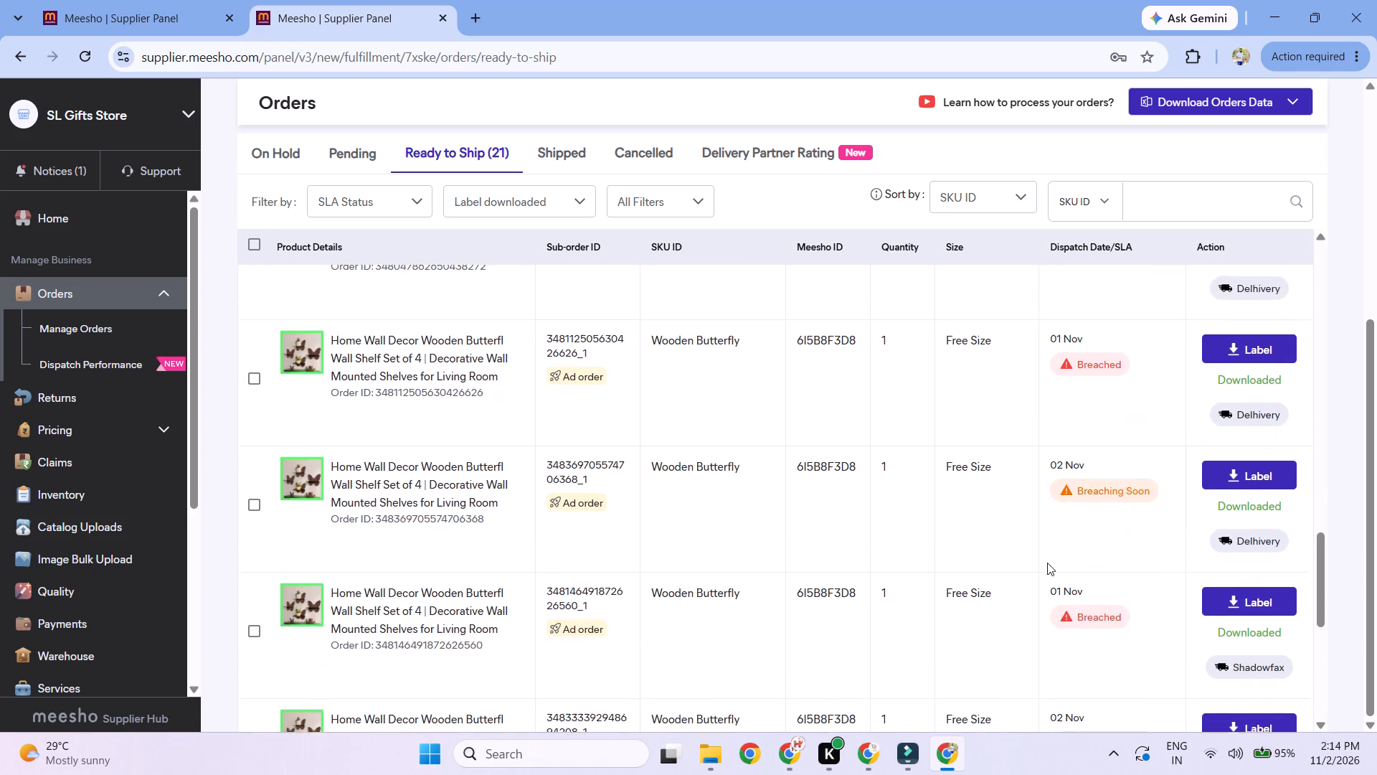
pyautogui.scroll(7, 1047, 563)
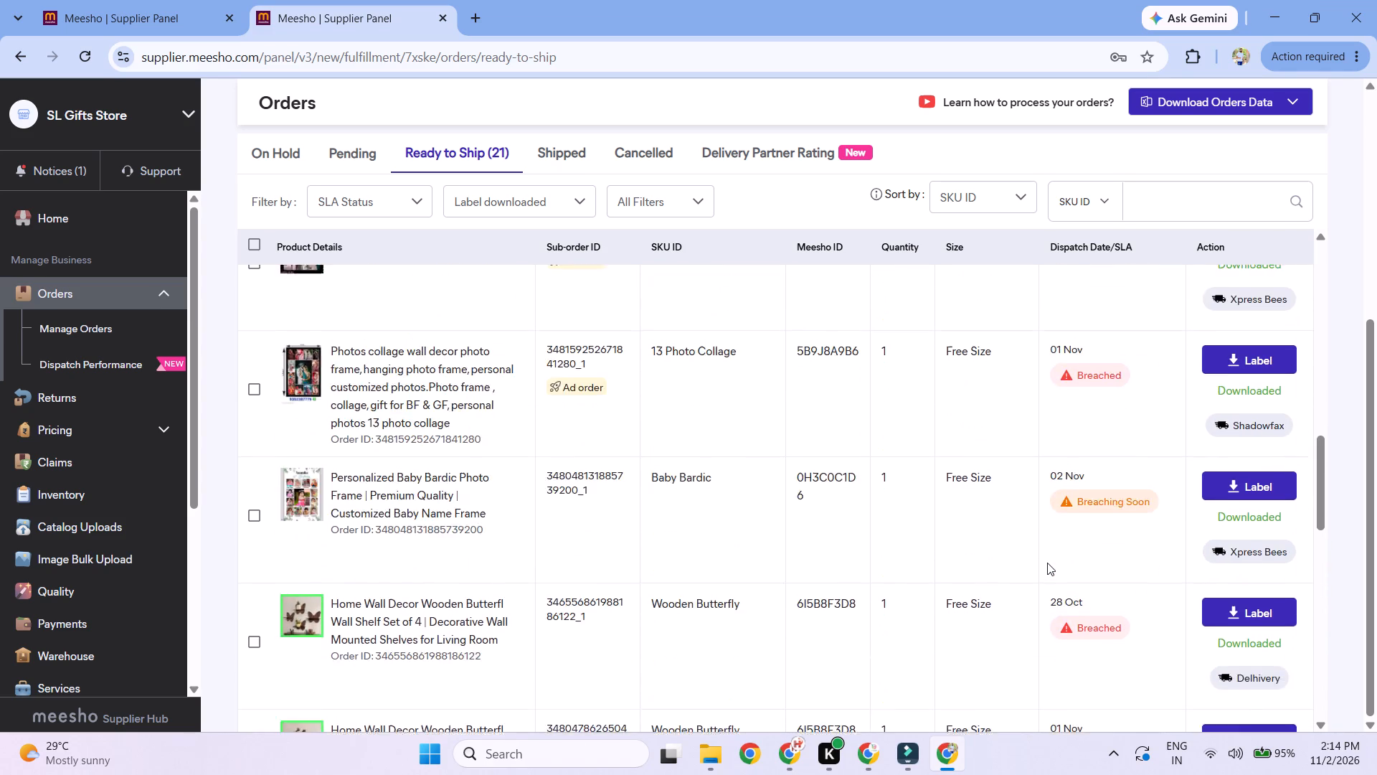
pyautogui.scroll(11, 1047, 563)
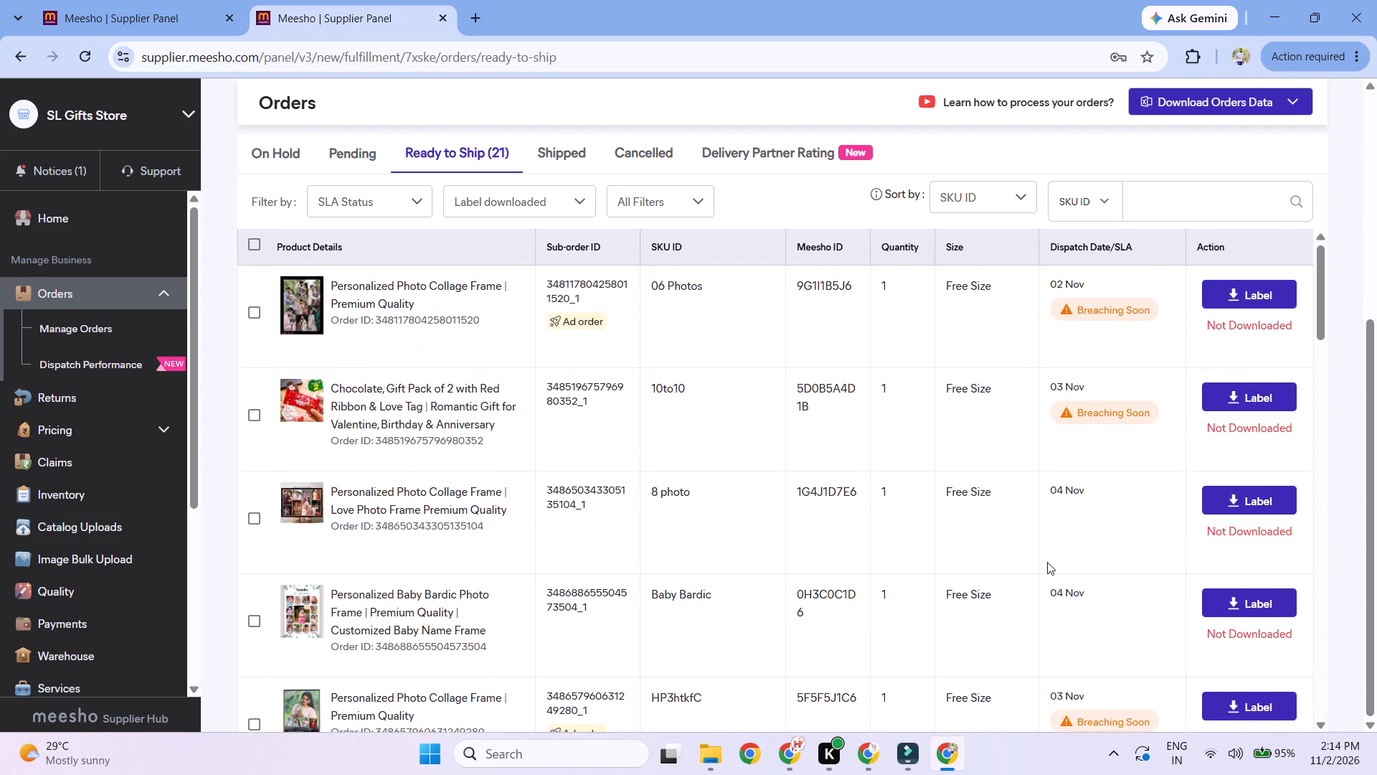
pyautogui.scroll(-20, 1047, 562)
pyautogui.scroll(-19, 1047, 562)
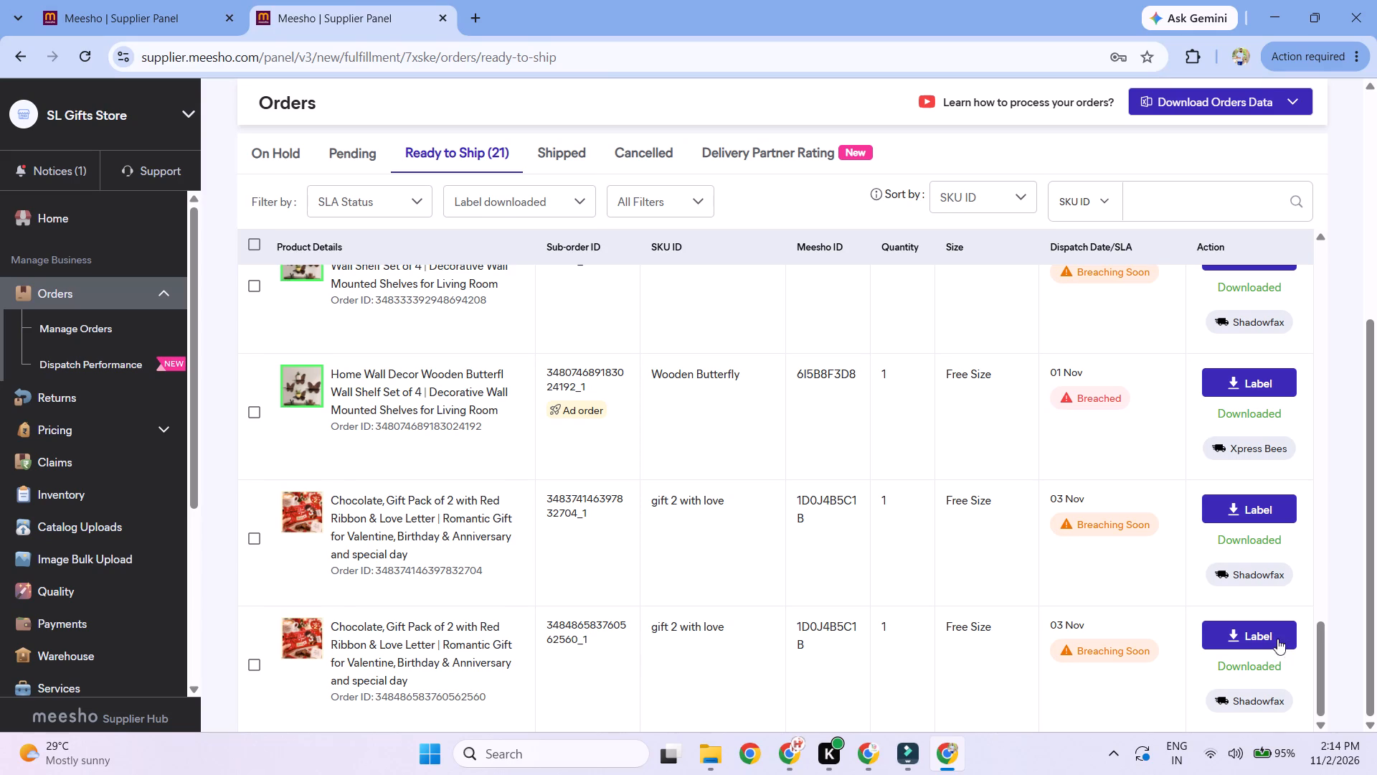
pyautogui.scroll(-2, 1277, 639)
pyautogui.scroll(3, 1238, 647)
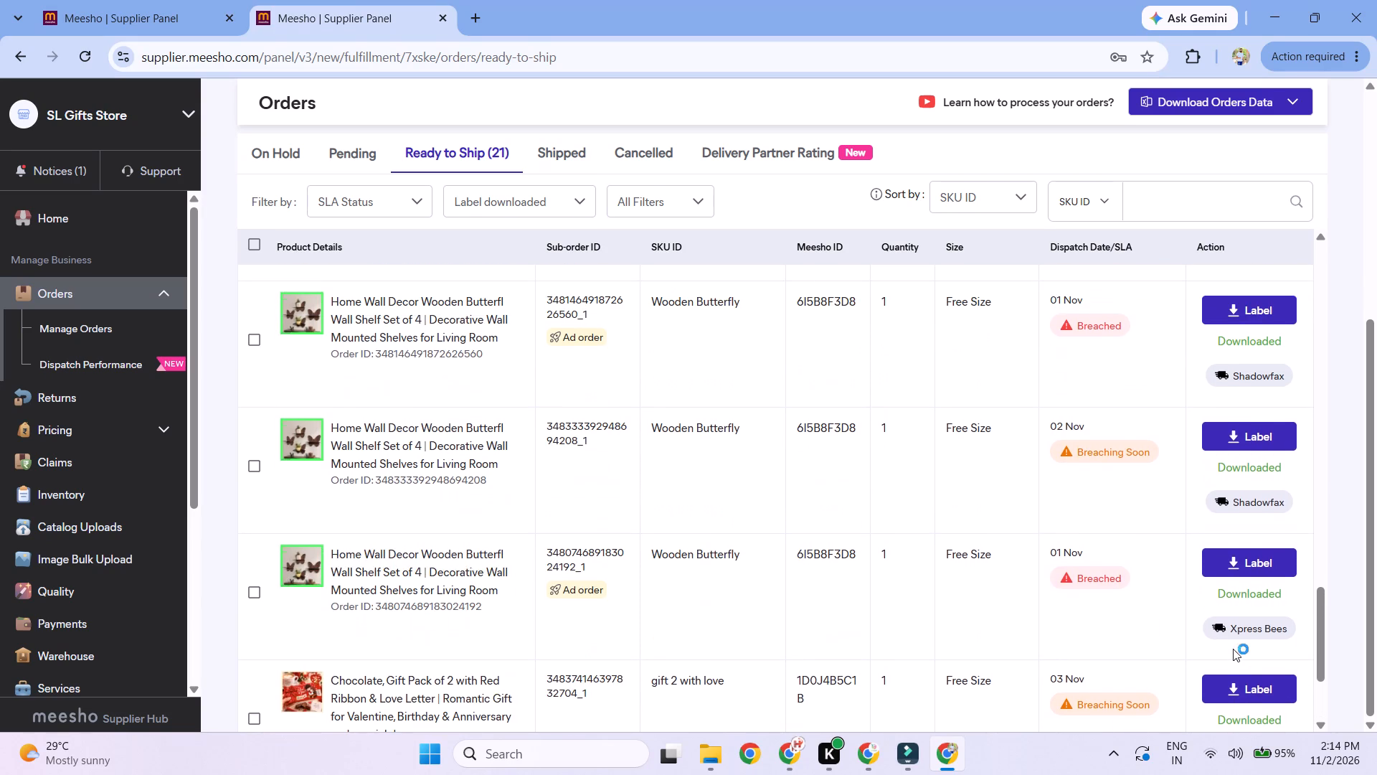
pyautogui.scroll(1, 1093, 466)
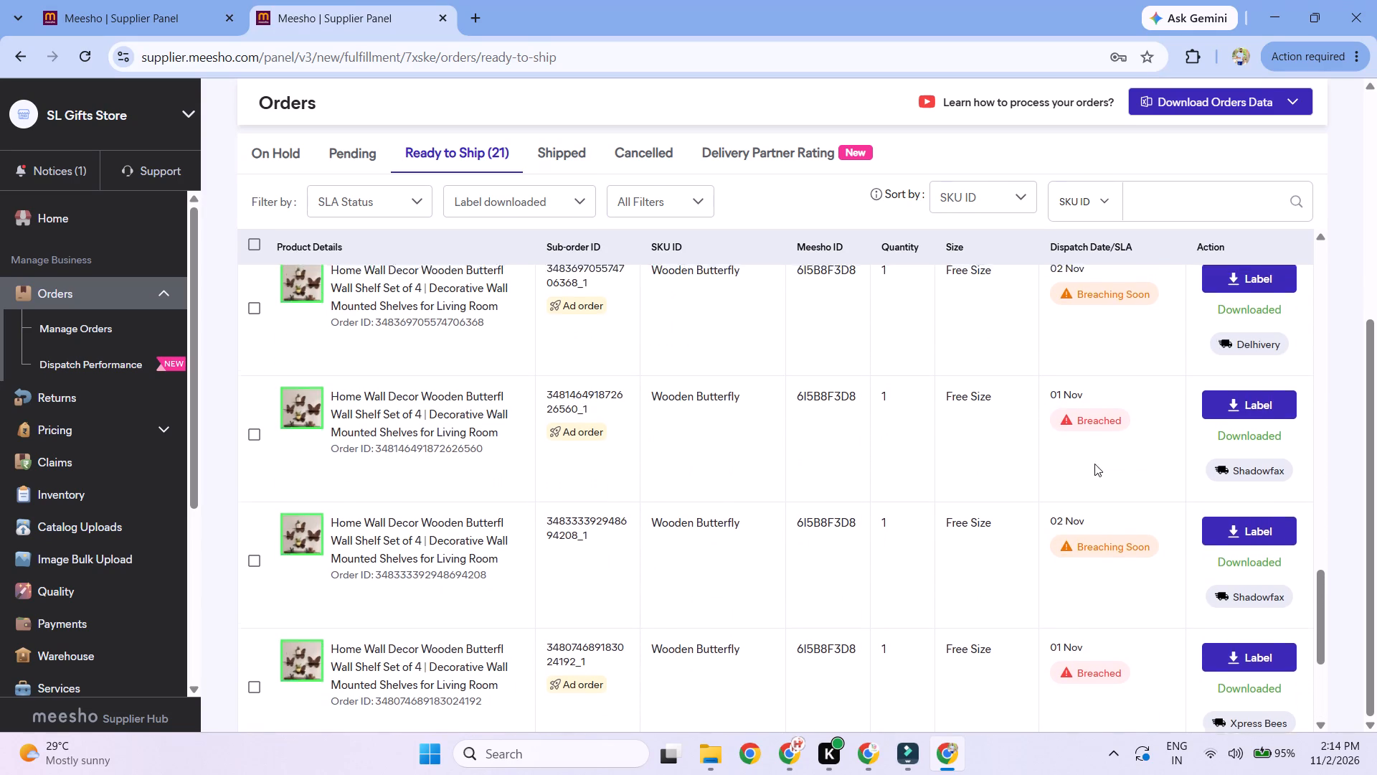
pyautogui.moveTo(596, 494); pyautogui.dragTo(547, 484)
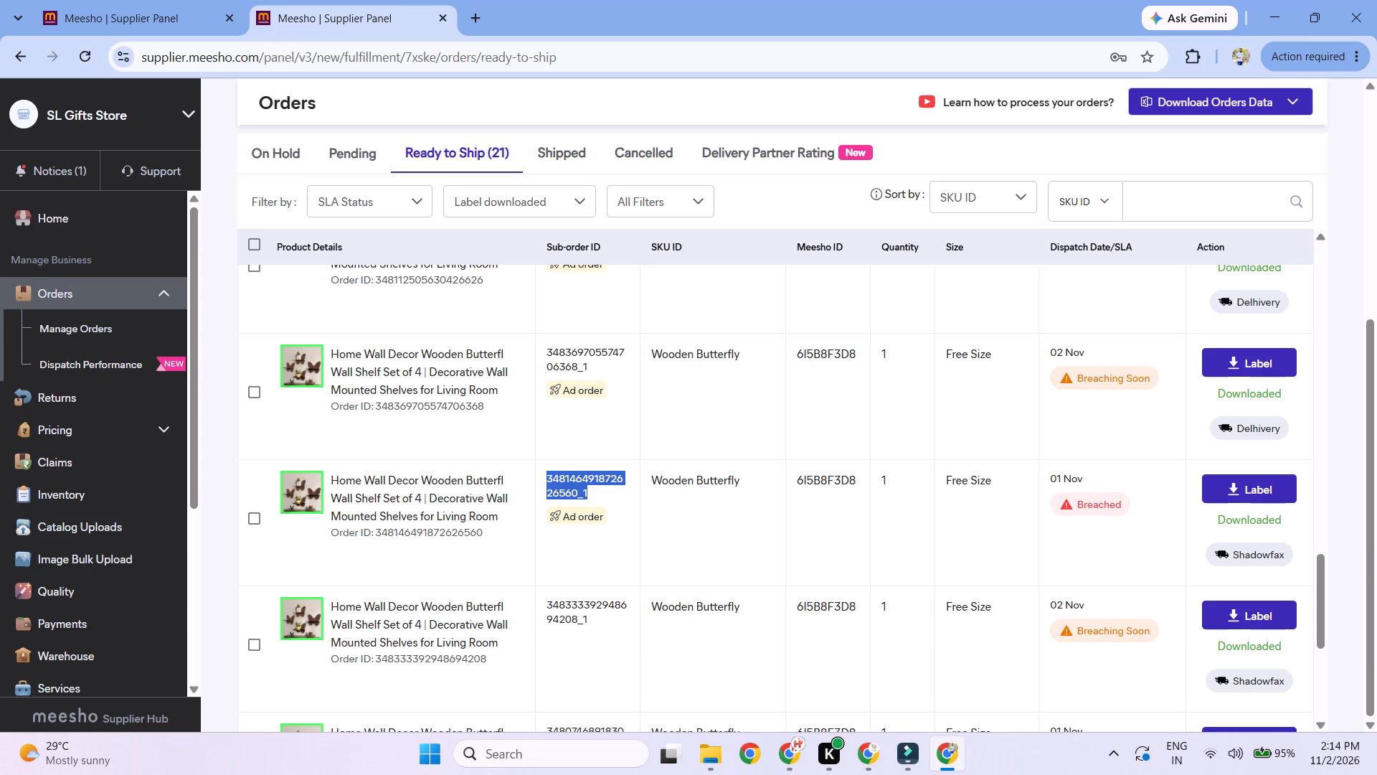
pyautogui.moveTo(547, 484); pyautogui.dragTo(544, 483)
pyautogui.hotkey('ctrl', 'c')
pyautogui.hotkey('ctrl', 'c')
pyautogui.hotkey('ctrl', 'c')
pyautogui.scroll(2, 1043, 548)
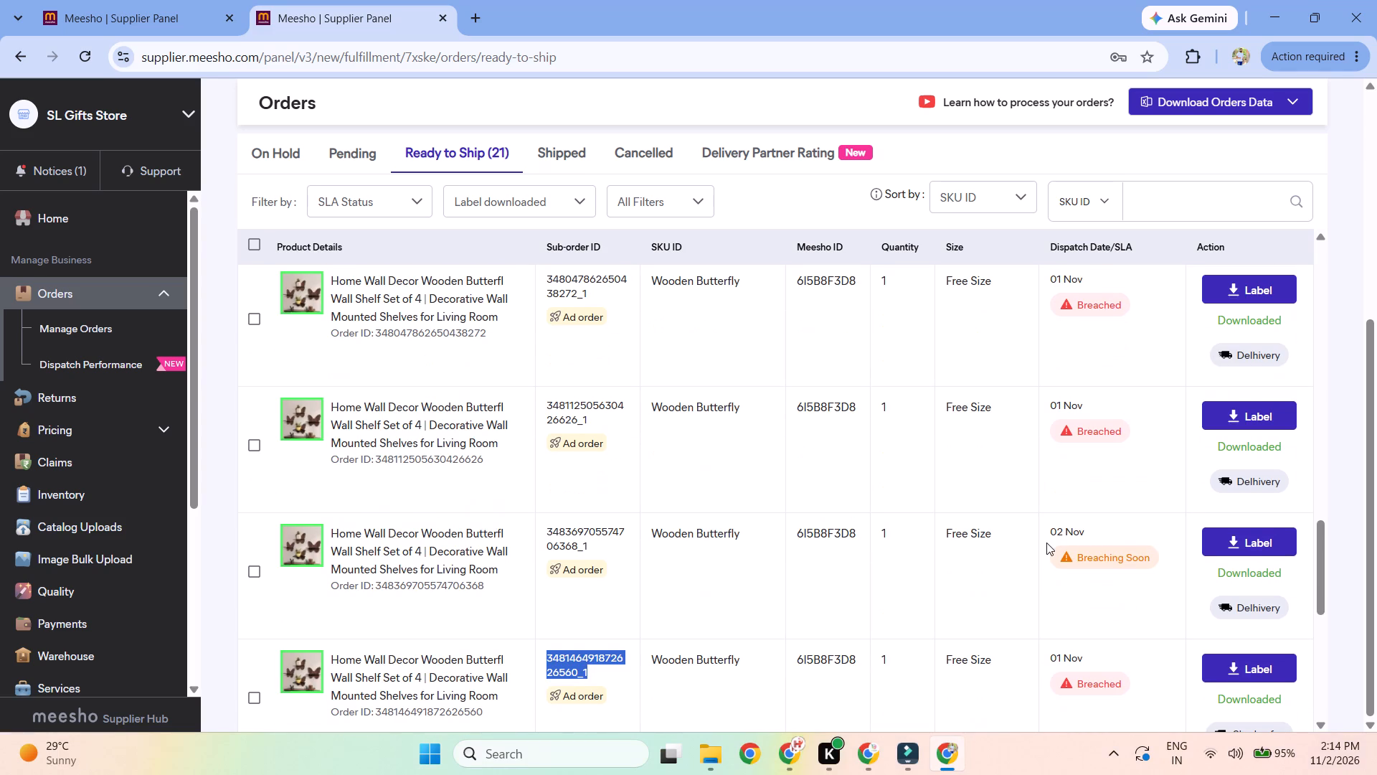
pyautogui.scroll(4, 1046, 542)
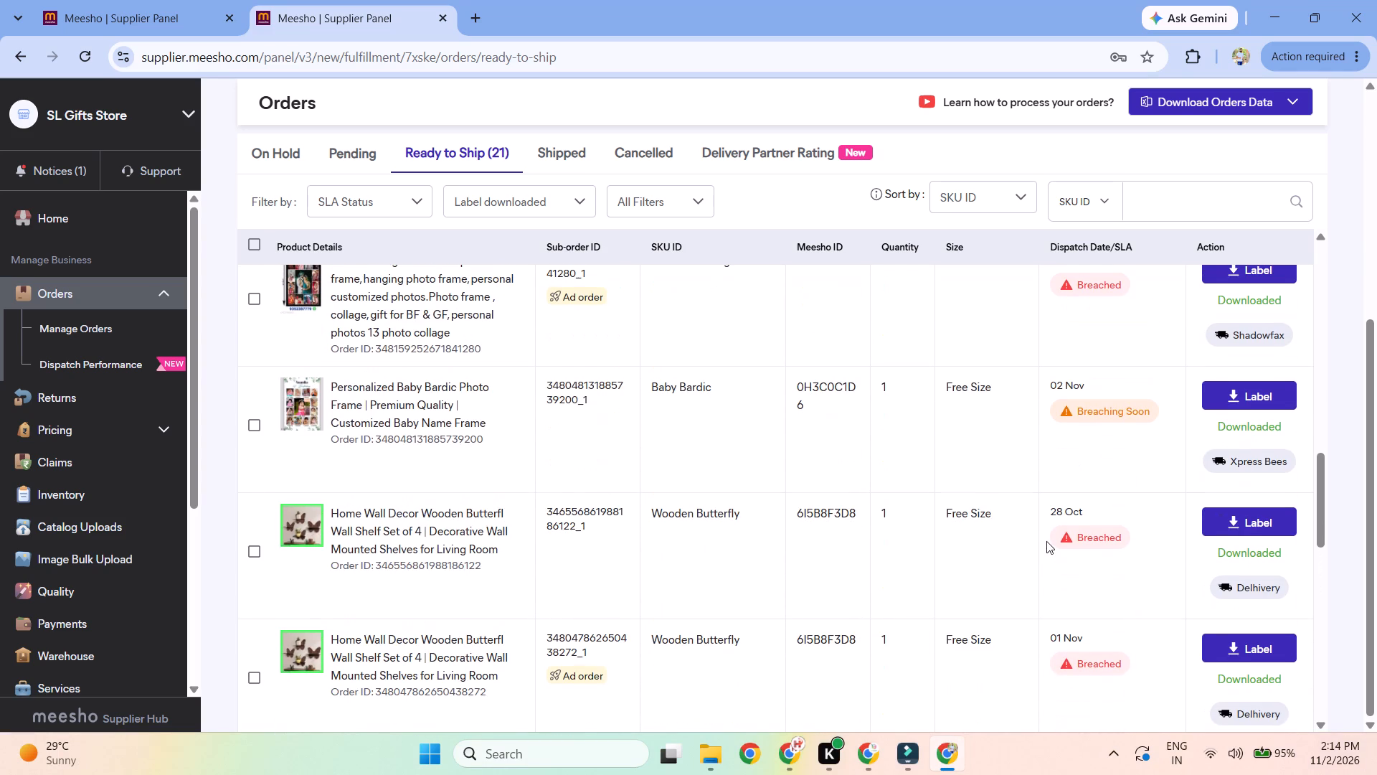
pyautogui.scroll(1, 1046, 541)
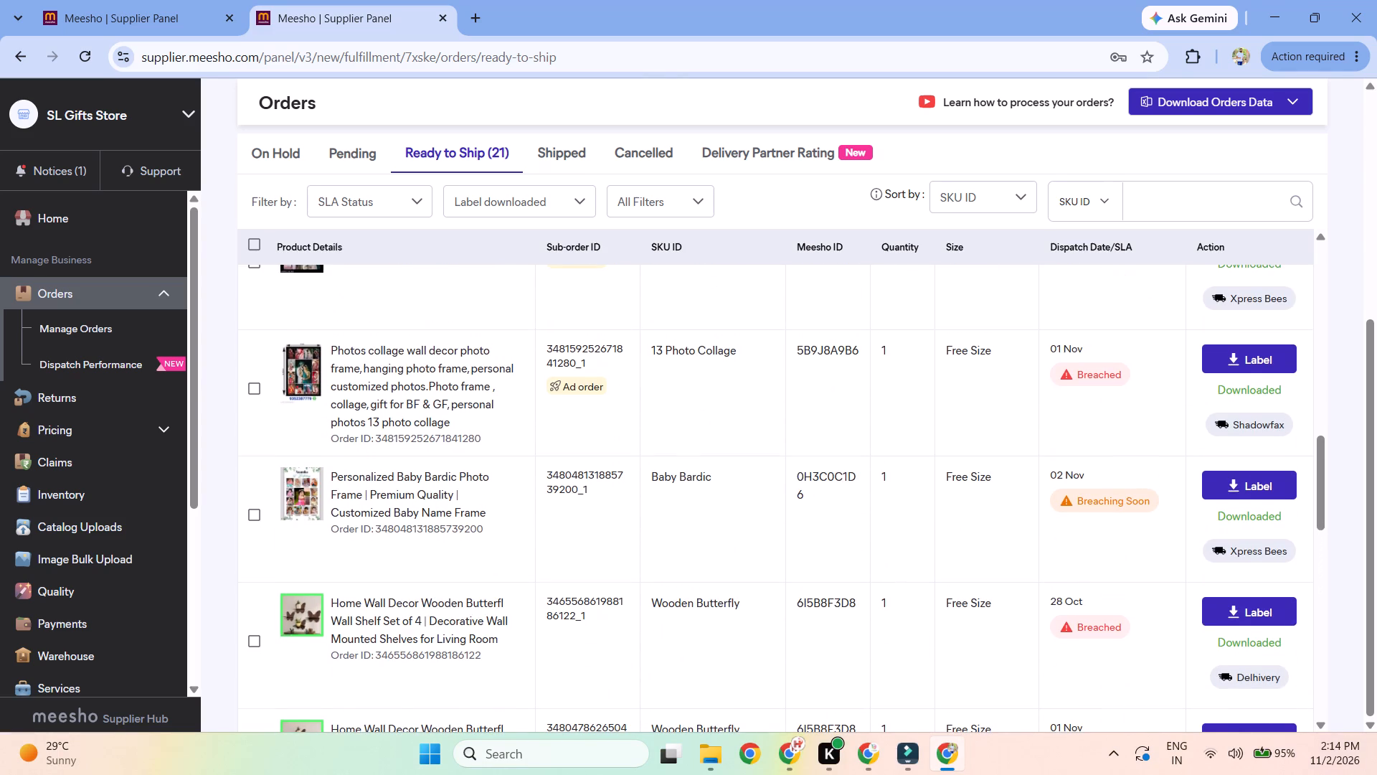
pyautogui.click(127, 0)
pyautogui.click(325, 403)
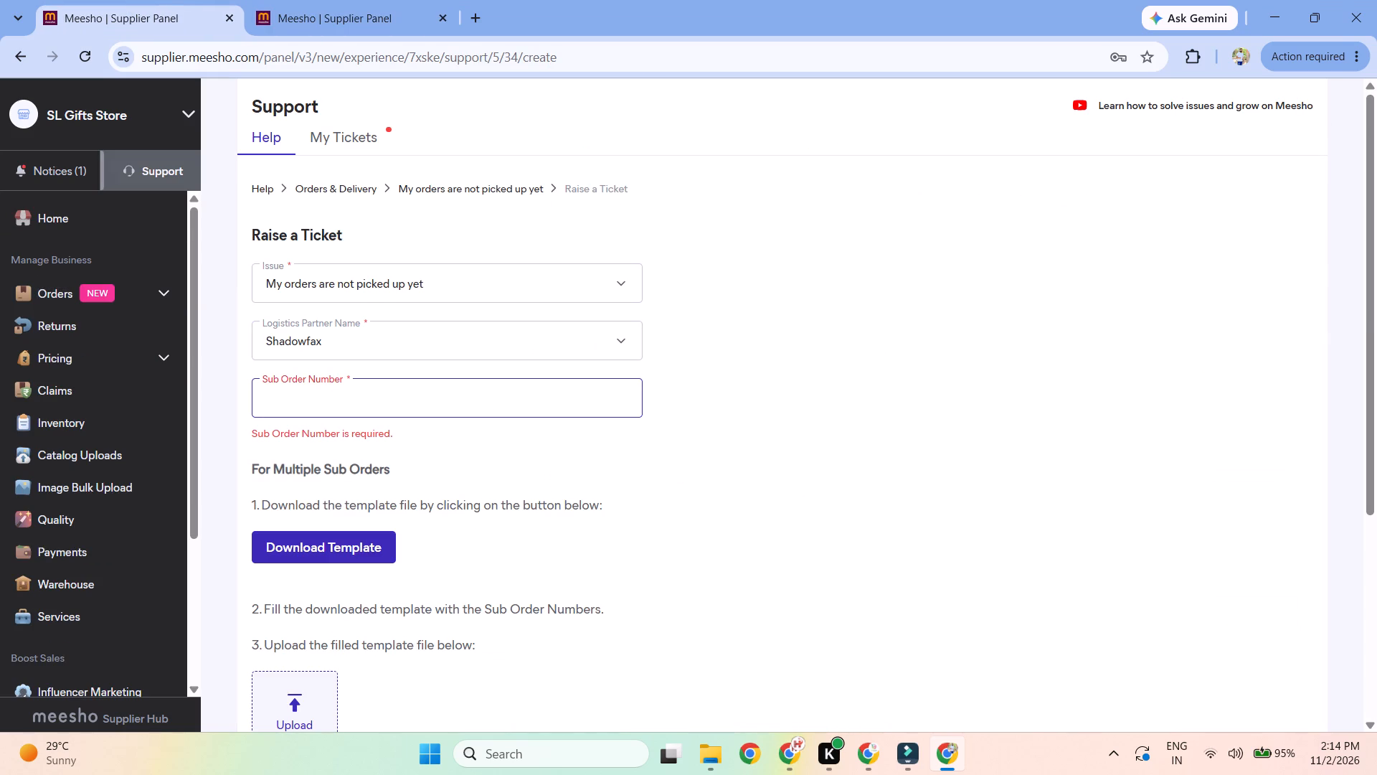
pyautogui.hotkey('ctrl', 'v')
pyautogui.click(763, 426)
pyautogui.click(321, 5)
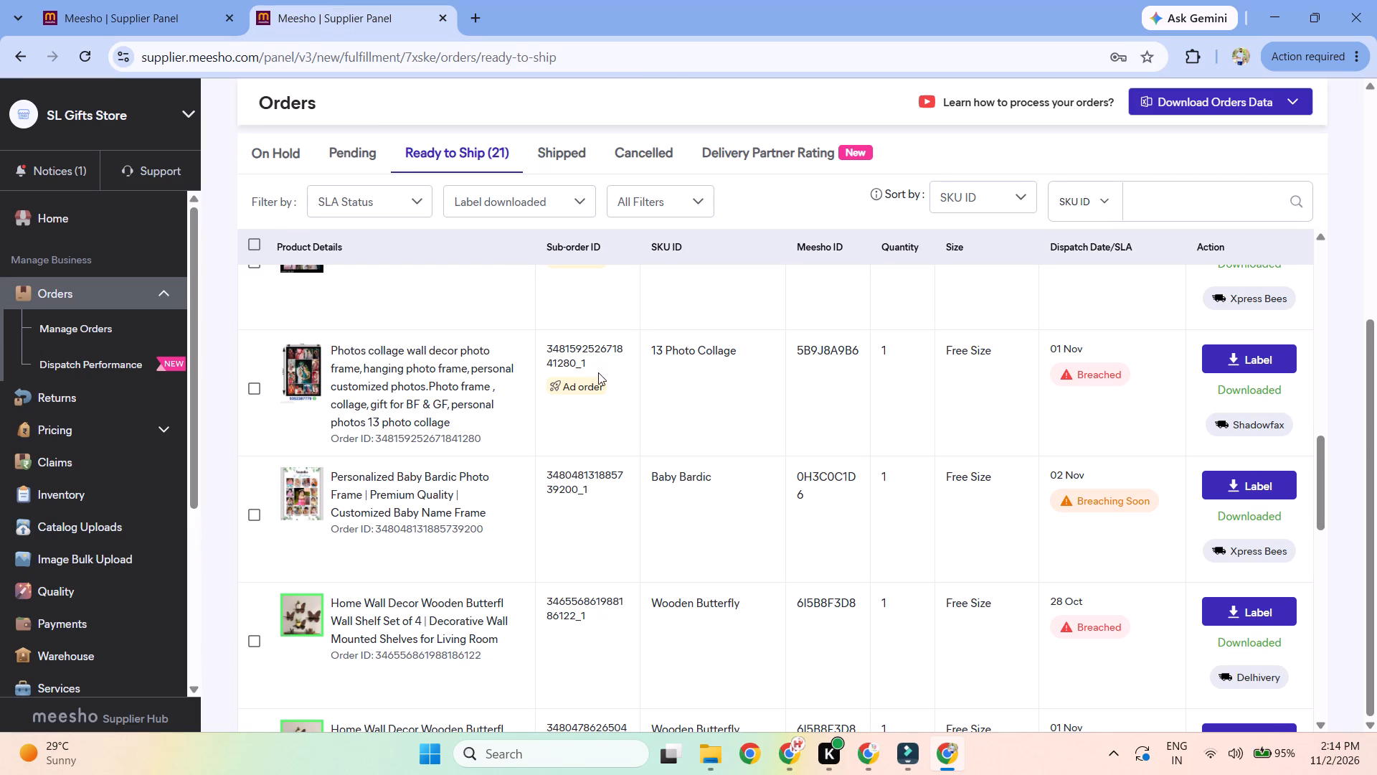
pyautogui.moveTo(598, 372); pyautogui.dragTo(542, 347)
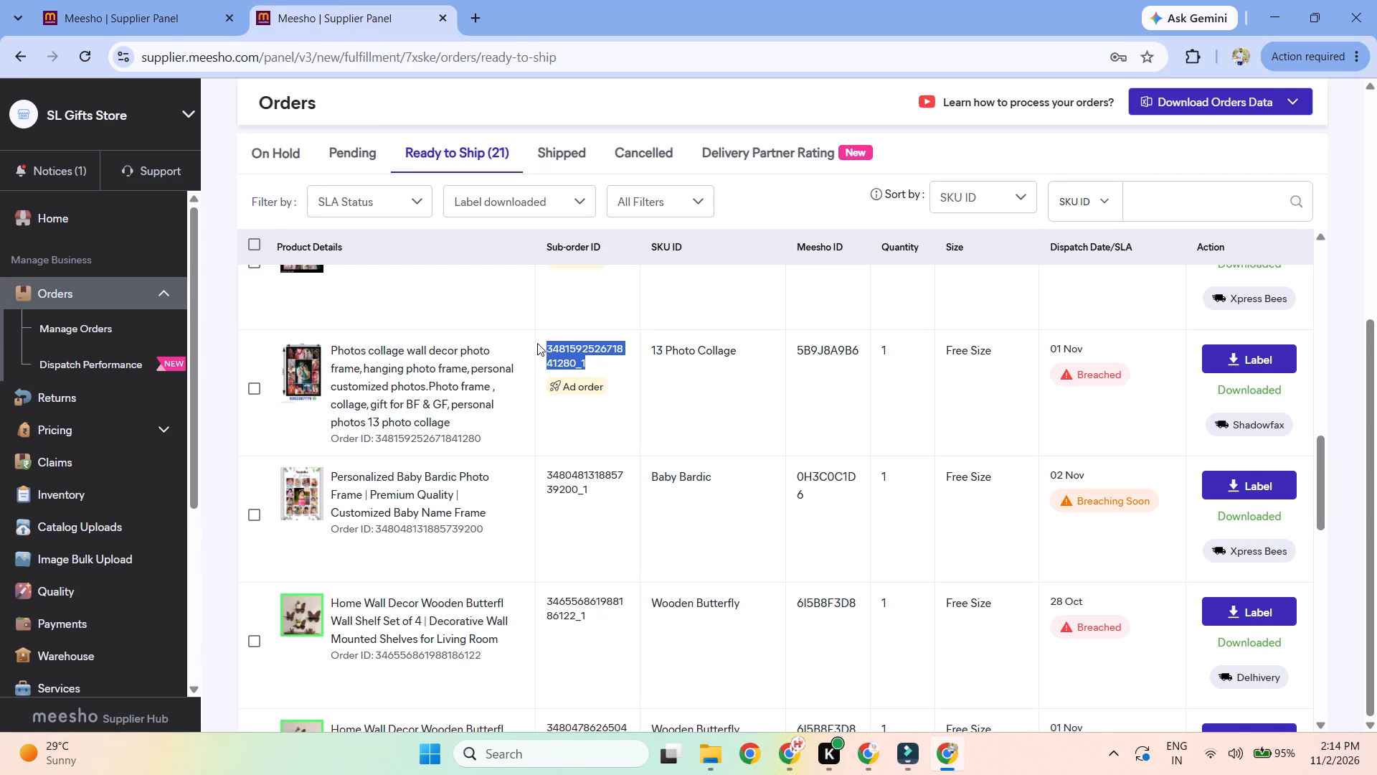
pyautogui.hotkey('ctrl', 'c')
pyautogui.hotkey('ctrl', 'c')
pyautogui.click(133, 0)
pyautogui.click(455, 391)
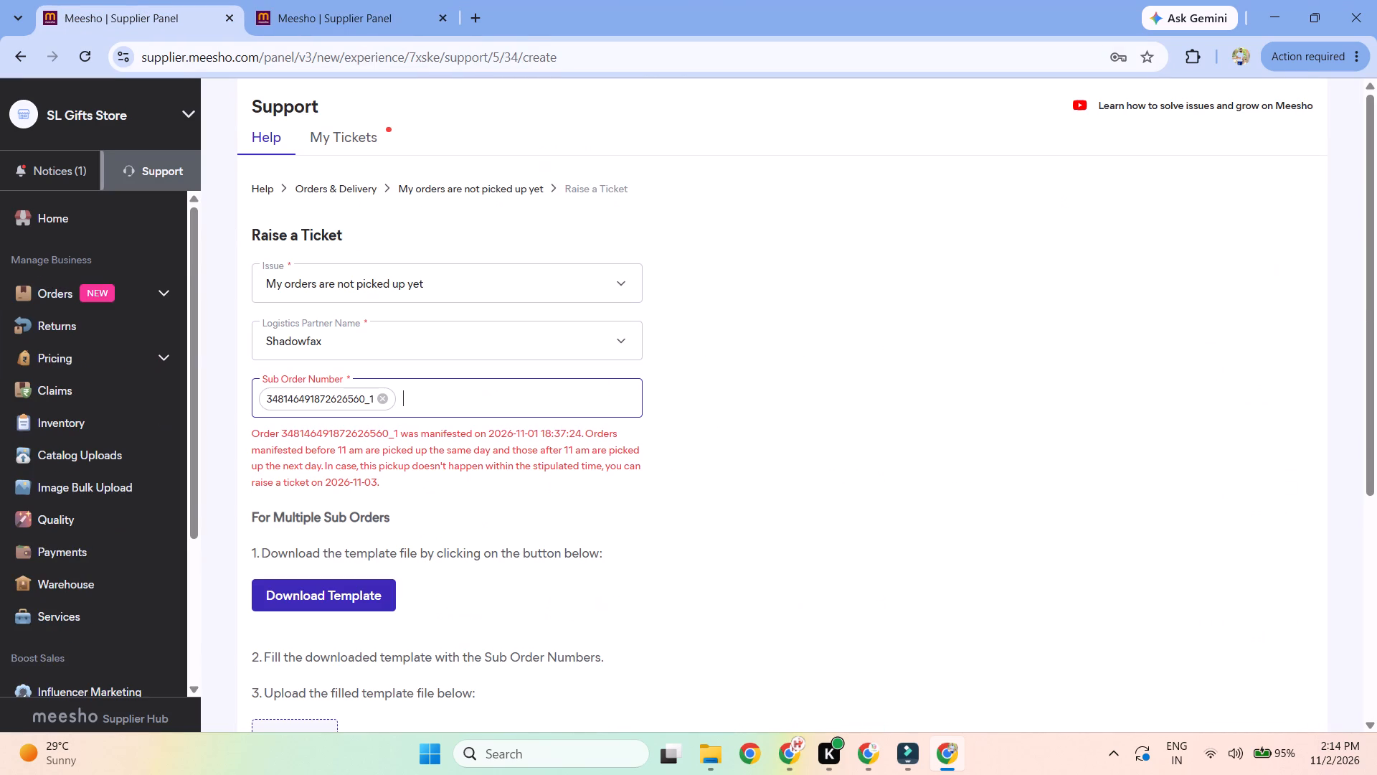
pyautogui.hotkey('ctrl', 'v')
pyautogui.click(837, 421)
# Check the Ready to Ship orders listed above the 13 Photo Collage order for more Shadowfax shipments.
pyautogui.click(306, 0)
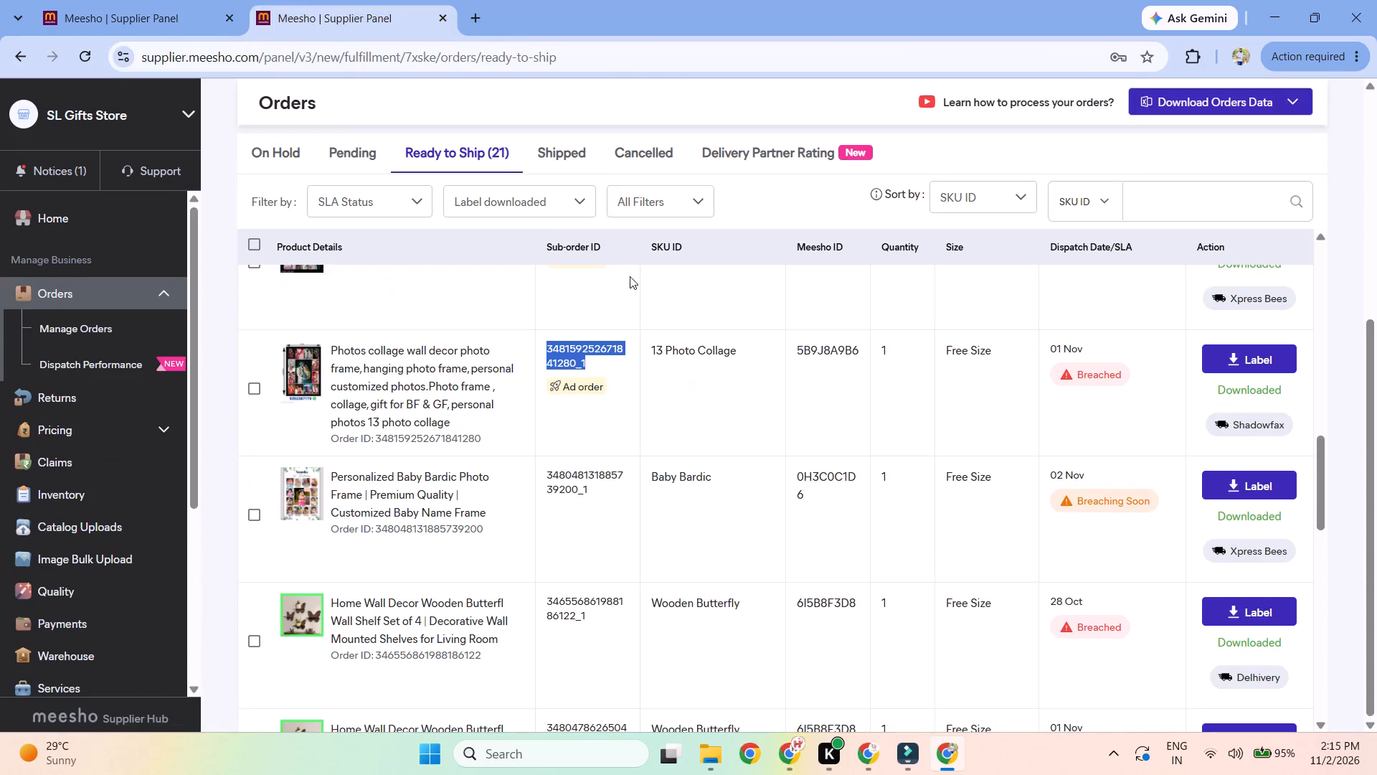
pyautogui.scroll(2, 828, 476)
pyautogui.scroll(2, 761, 497)
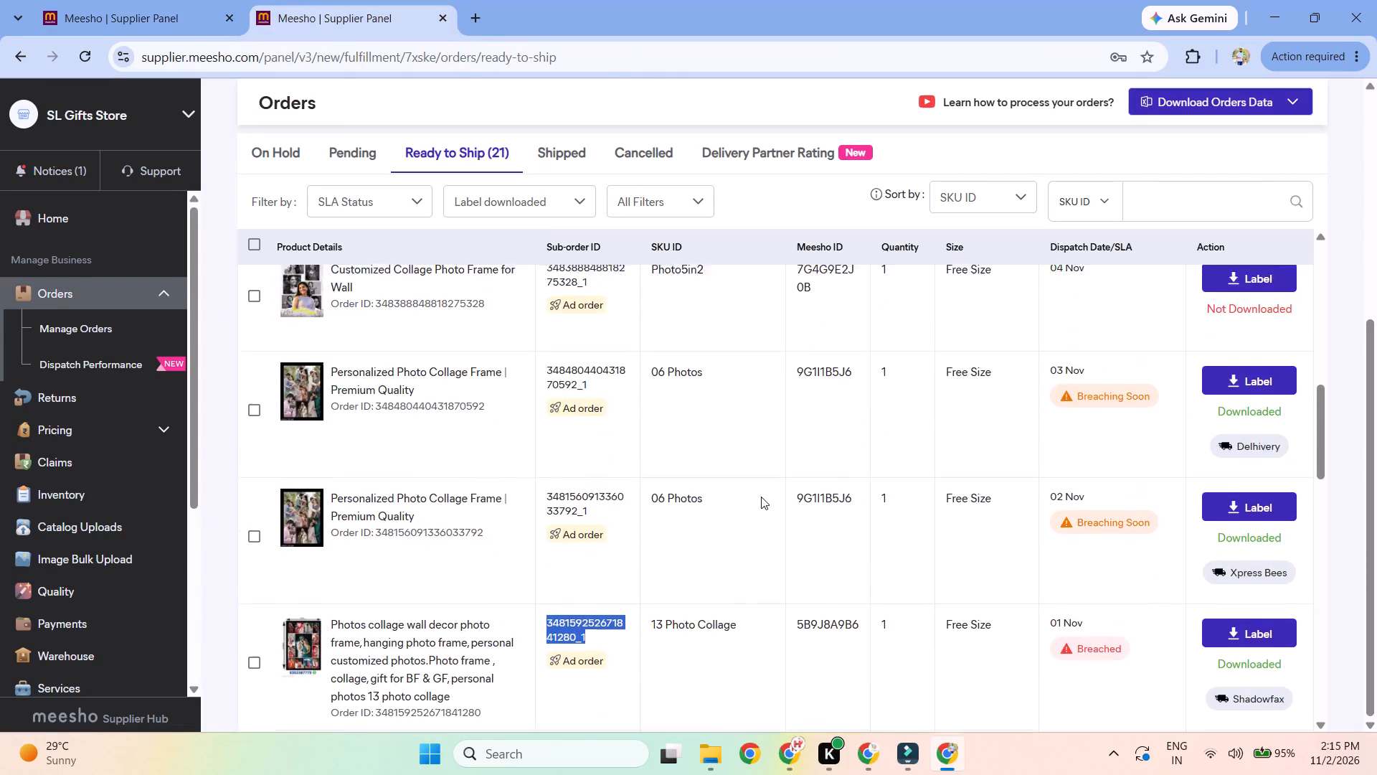
pyautogui.scroll(9, 761, 497)
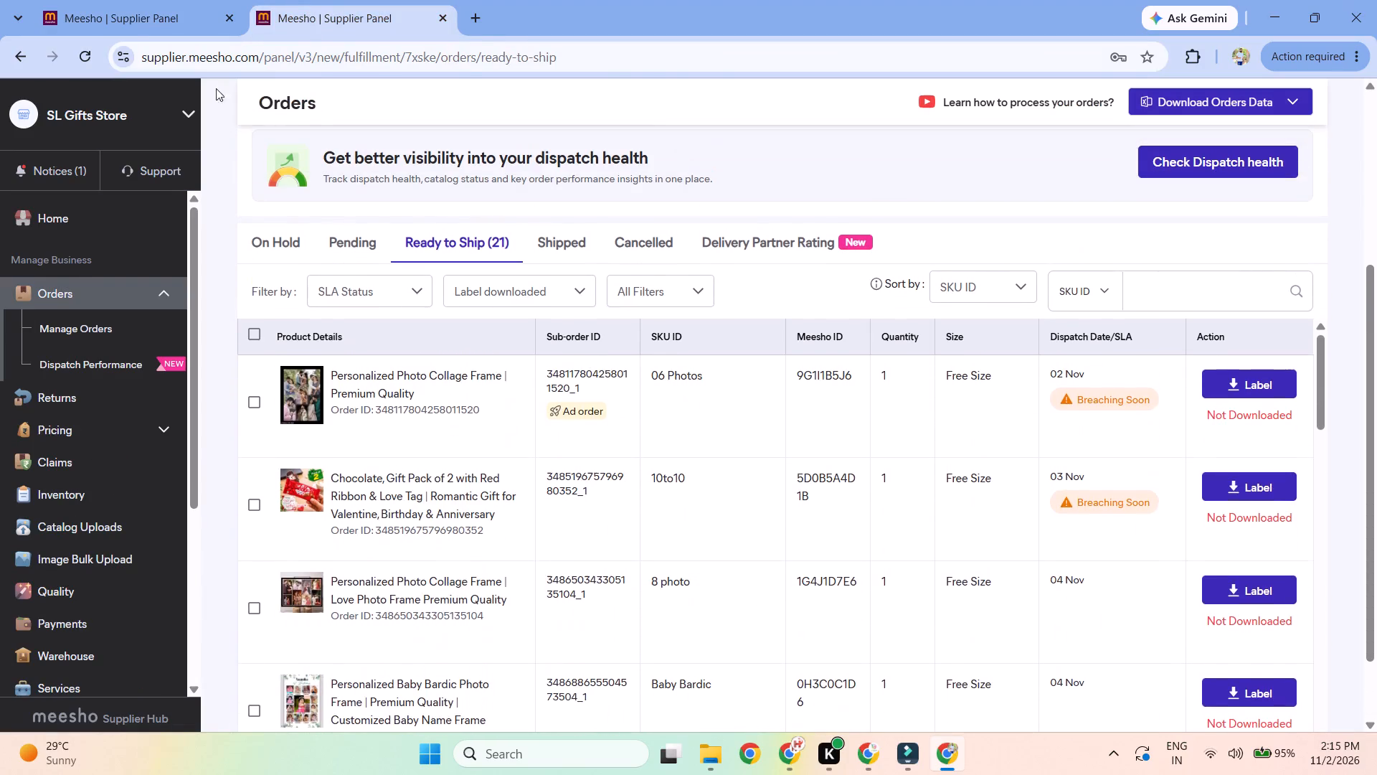
# Review the ticket form's sub-order entries and their message, the upload sections and the callback number.
pyautogui.click(95, 0)
pyautogui.scroll(-5, 364, 575)
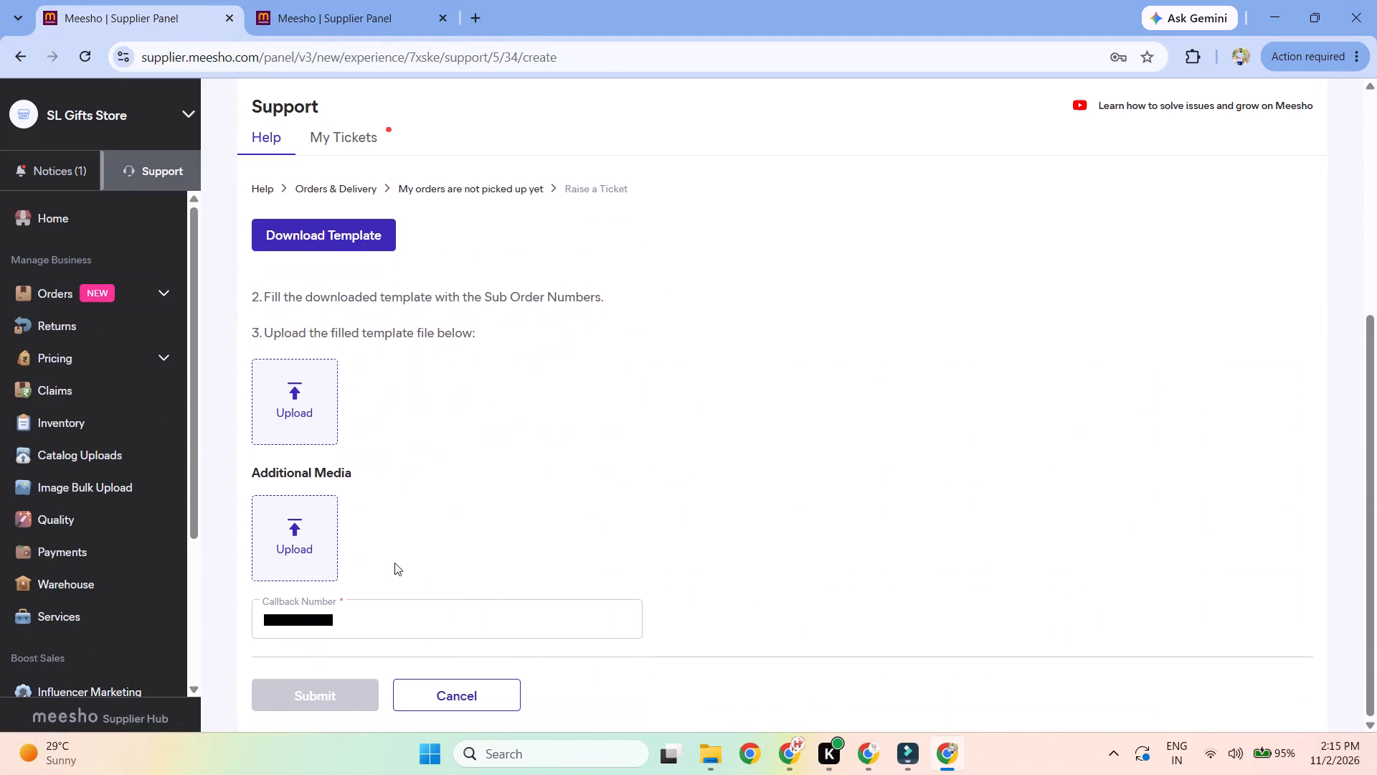
pyautogui.scroll(2, 393, 537)
pyautogui.scroll(-8, 397, 522)
pyautogui.scroll(4, 407, 611)
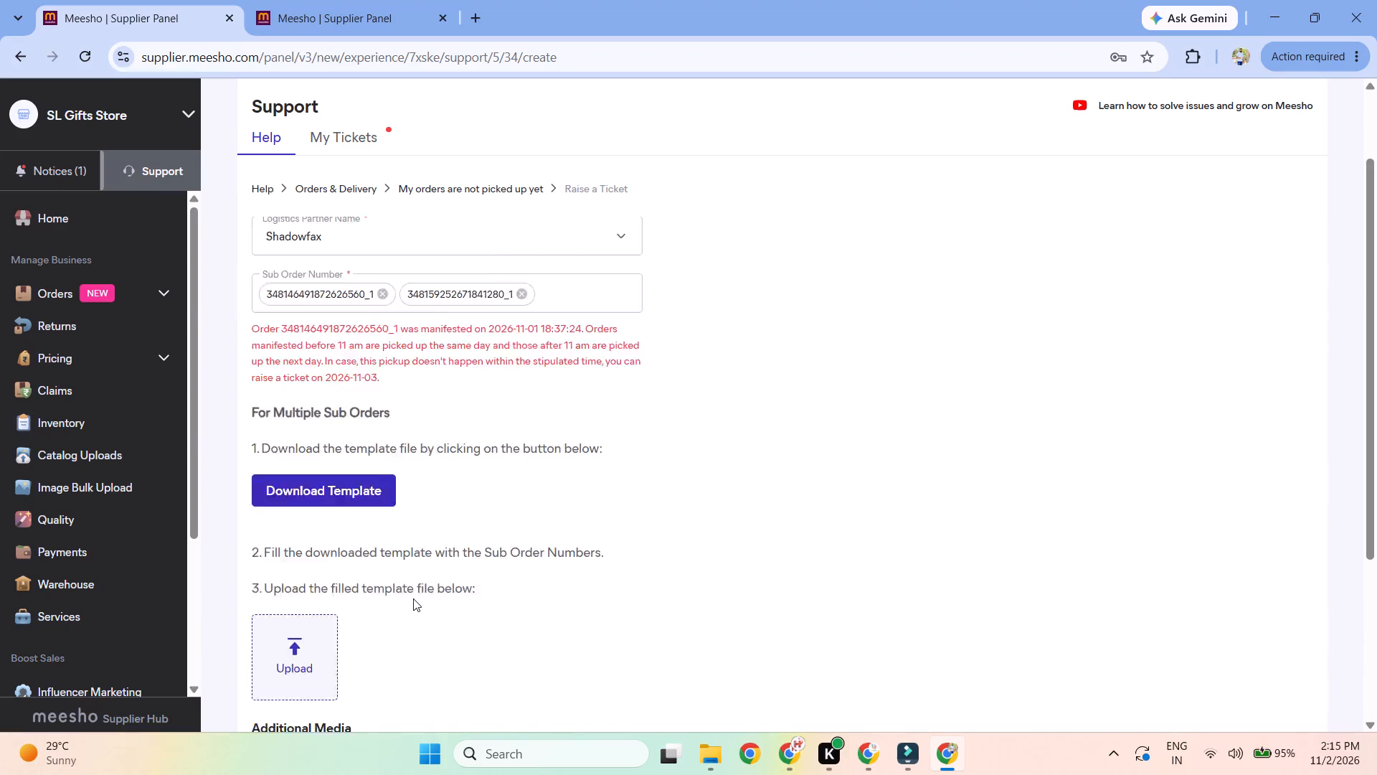
pyautogui.scroll(-7, 417, 598)
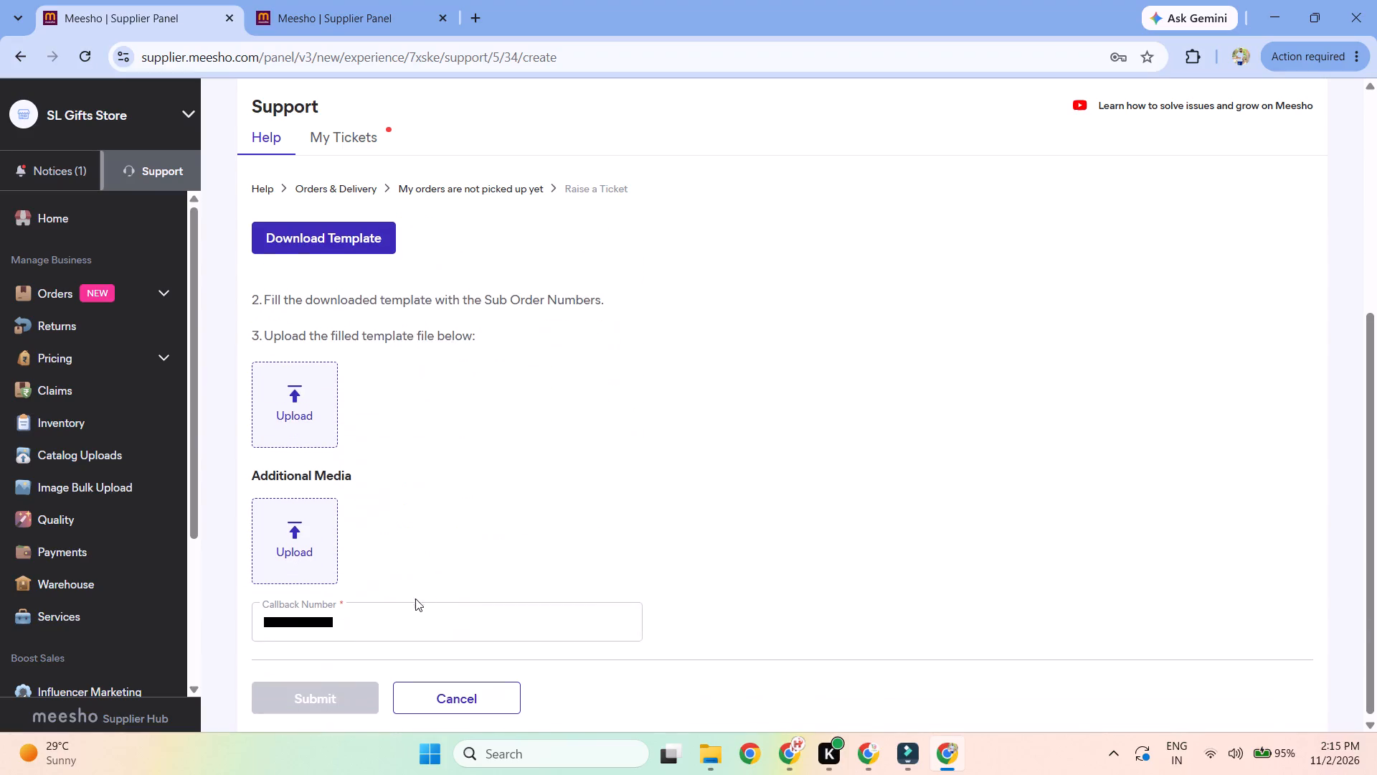
pyautogui.click(378, 622)
pyautogui.scroll(-3, 462, 531)
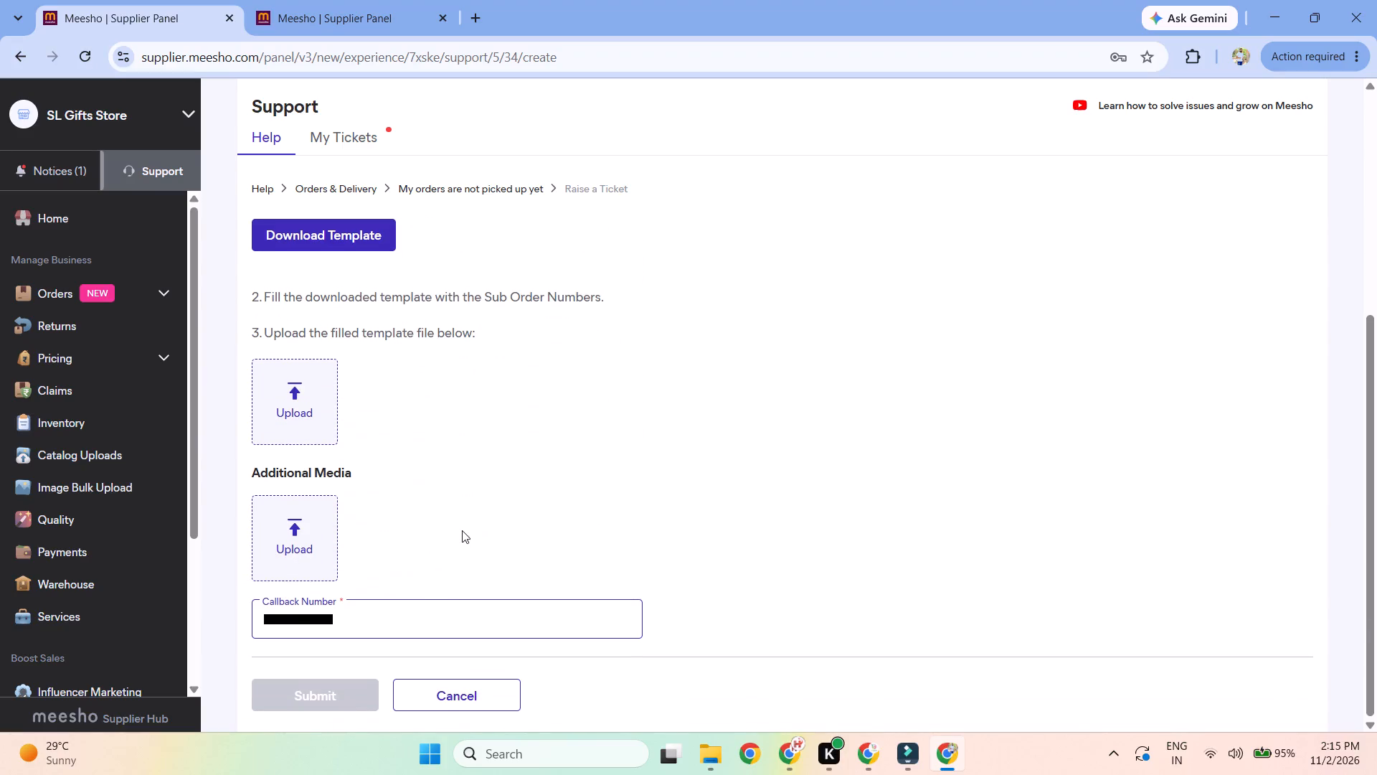
pyautogui.scroll(1, 381, 408)
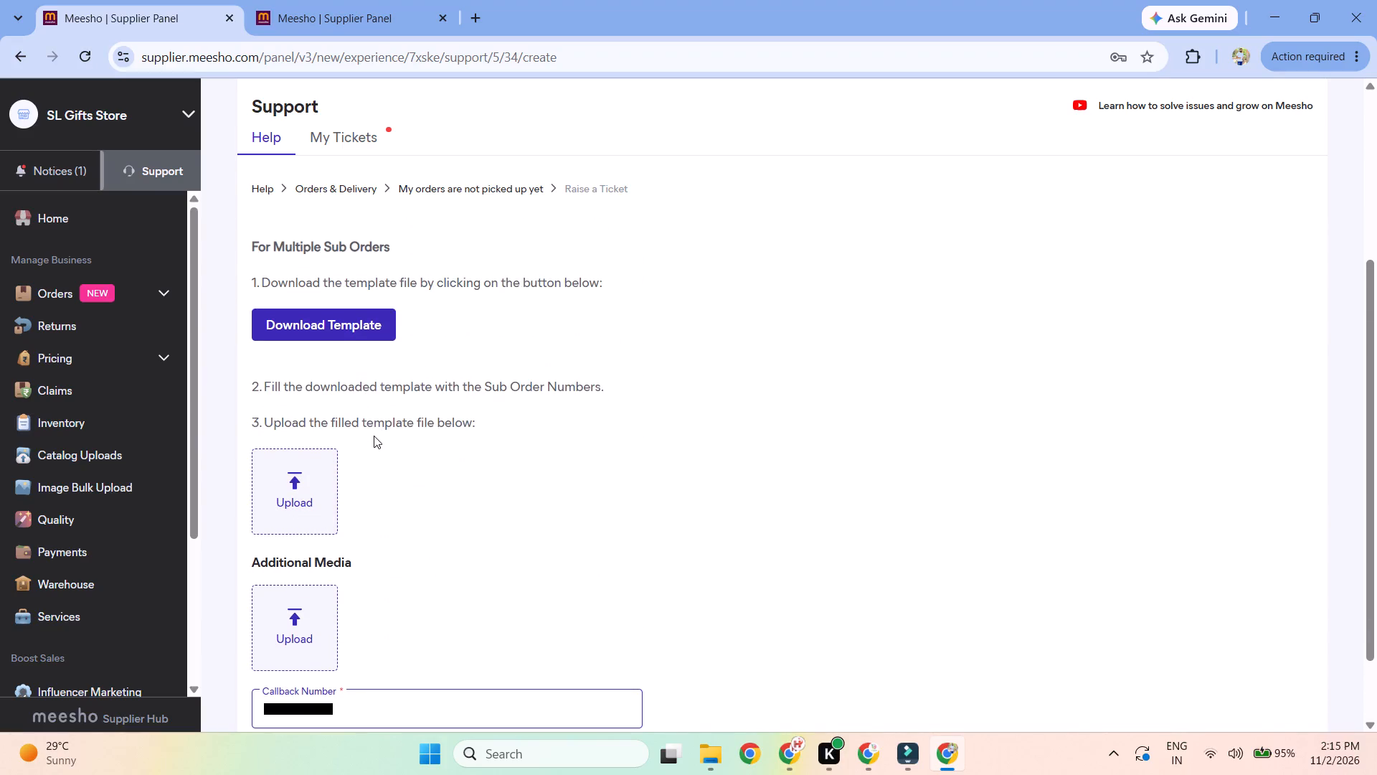
pyautogui.scroll(2, 374, 435)
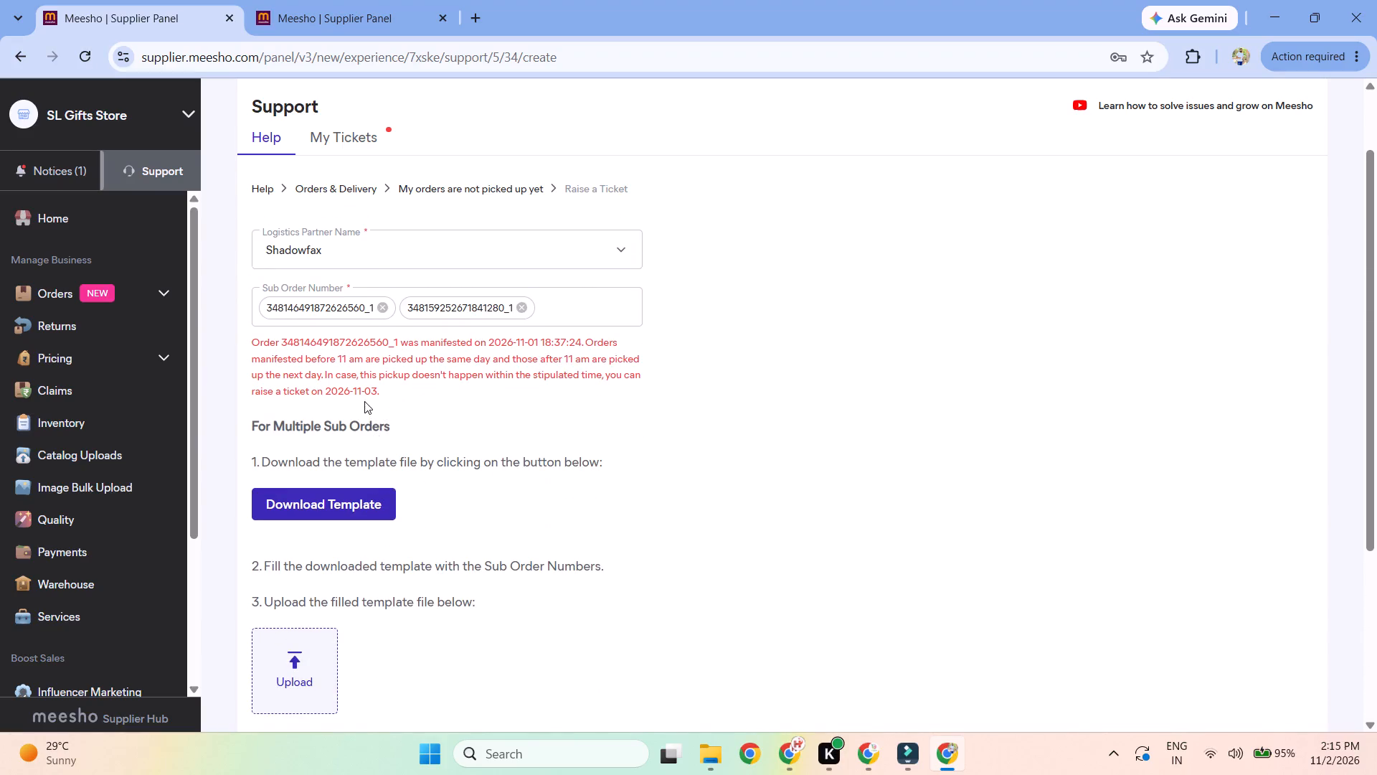
pyautogui.click(564, 301)
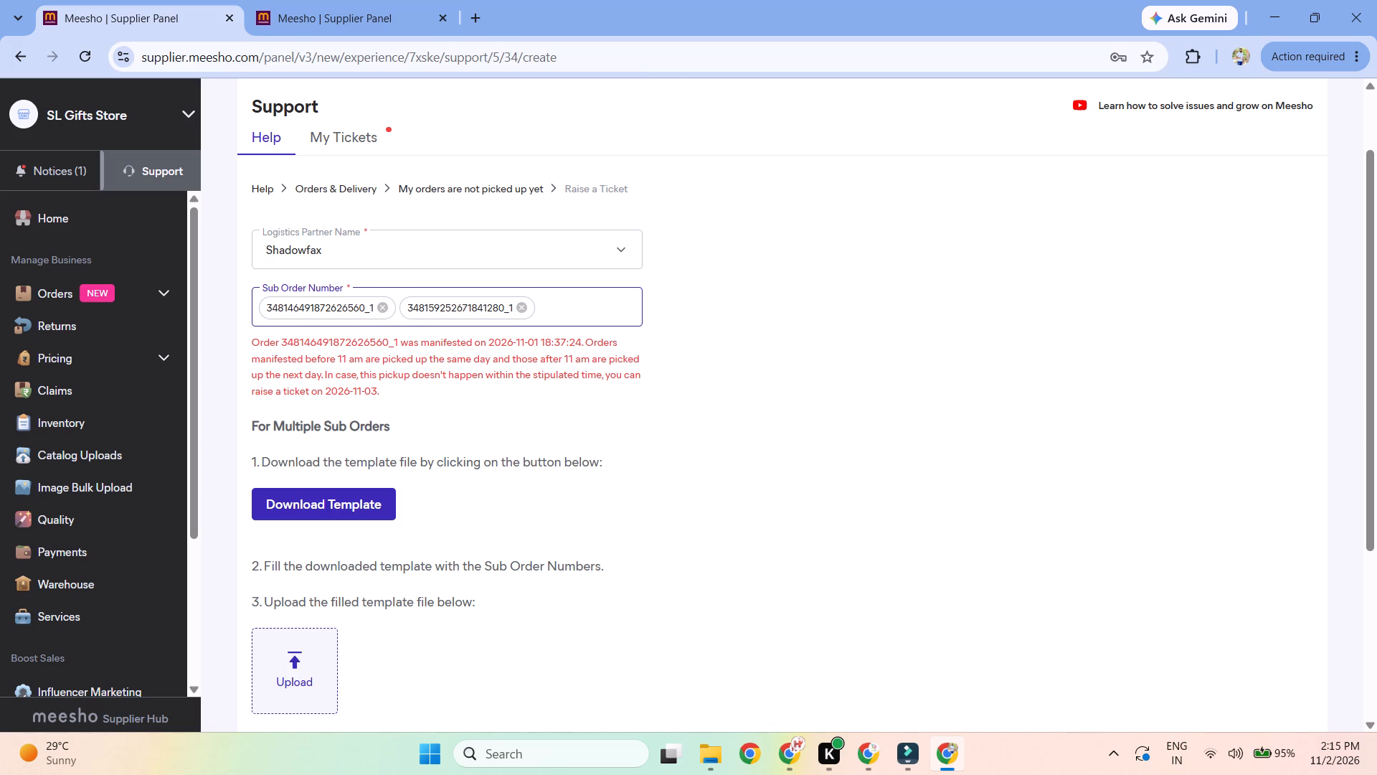
pyautogui.moveTo(617, 344); pyautogui.dragTo(556, 347)
pyautogui.click(567, 350)
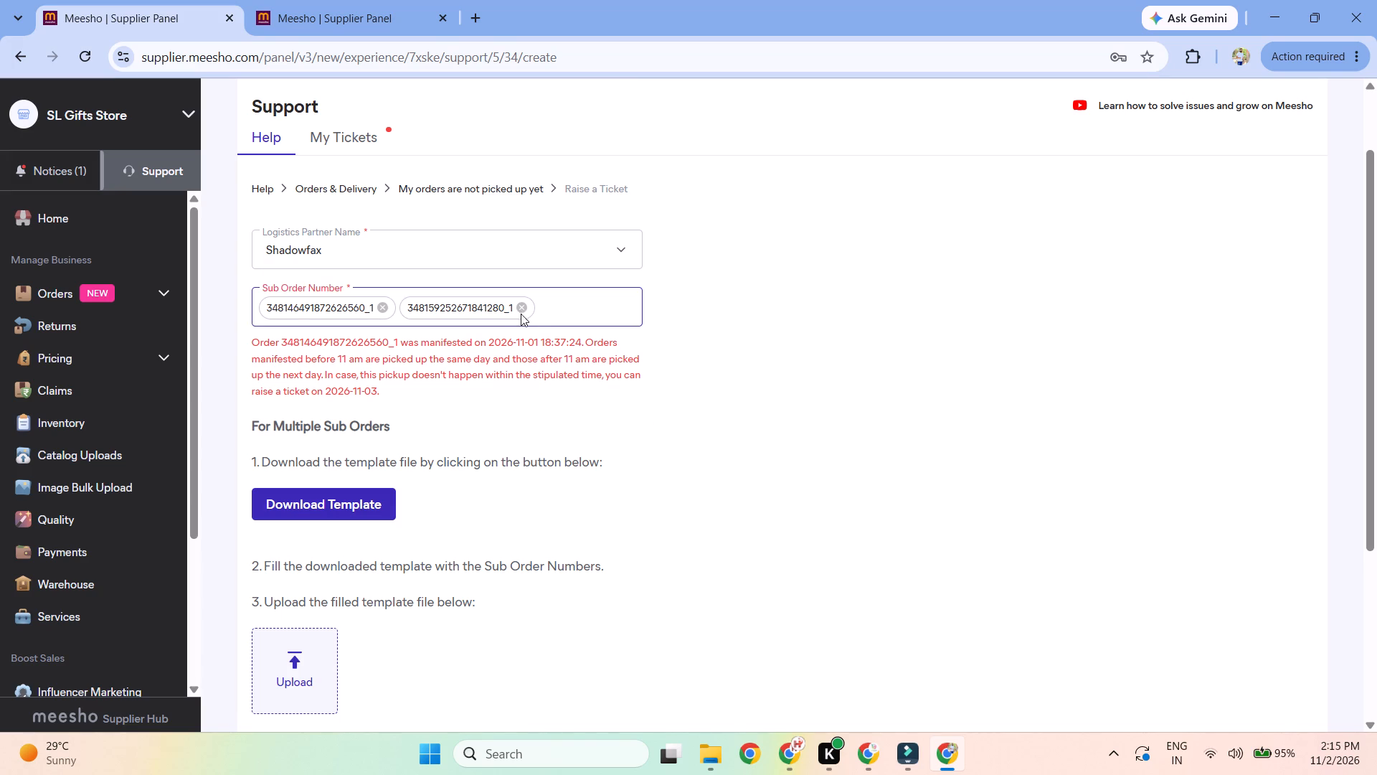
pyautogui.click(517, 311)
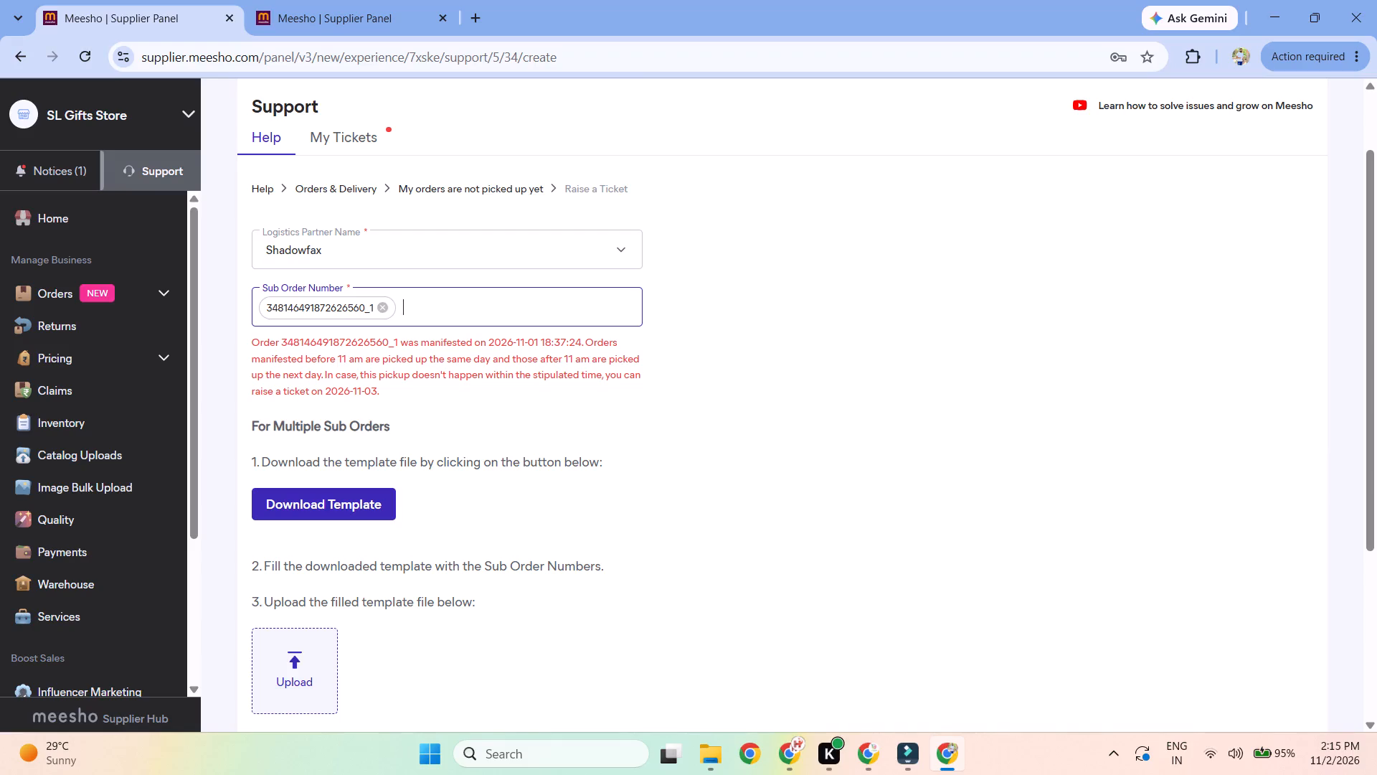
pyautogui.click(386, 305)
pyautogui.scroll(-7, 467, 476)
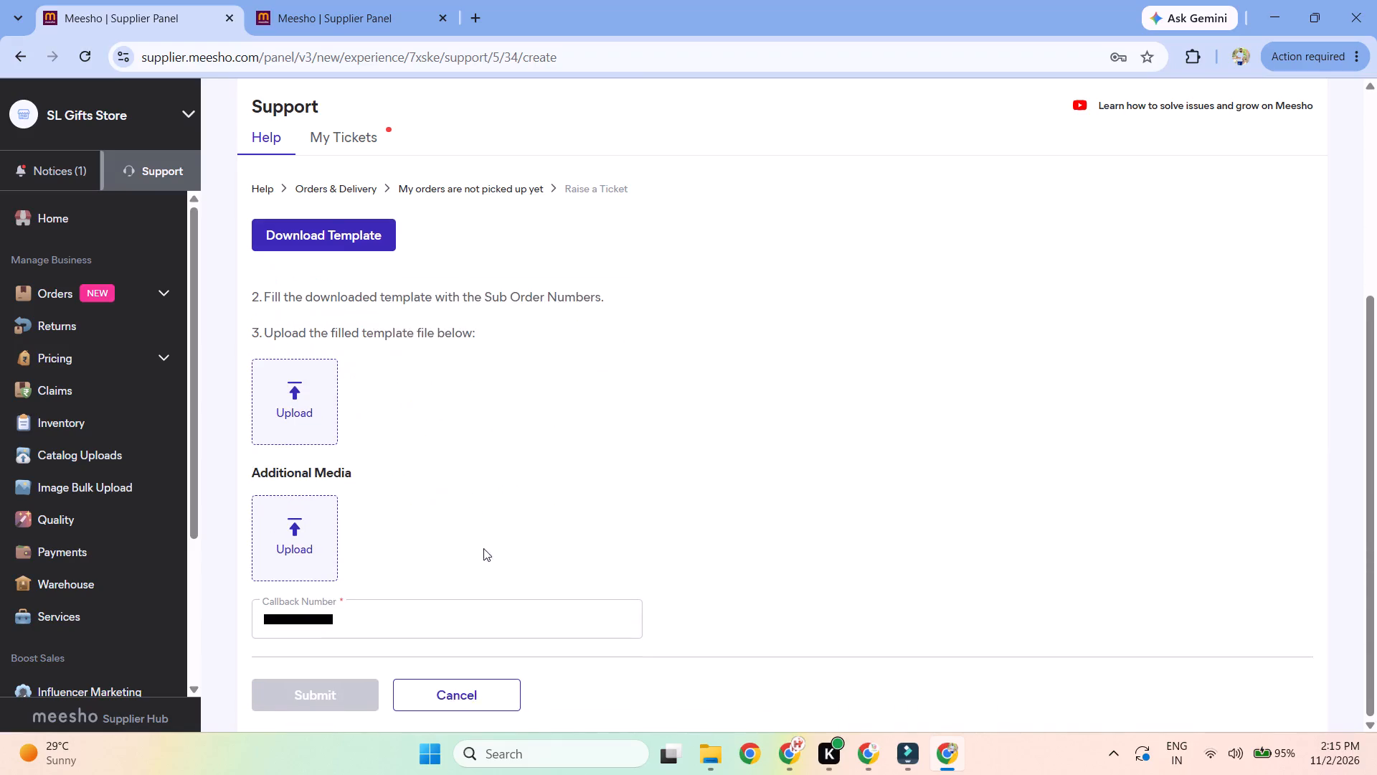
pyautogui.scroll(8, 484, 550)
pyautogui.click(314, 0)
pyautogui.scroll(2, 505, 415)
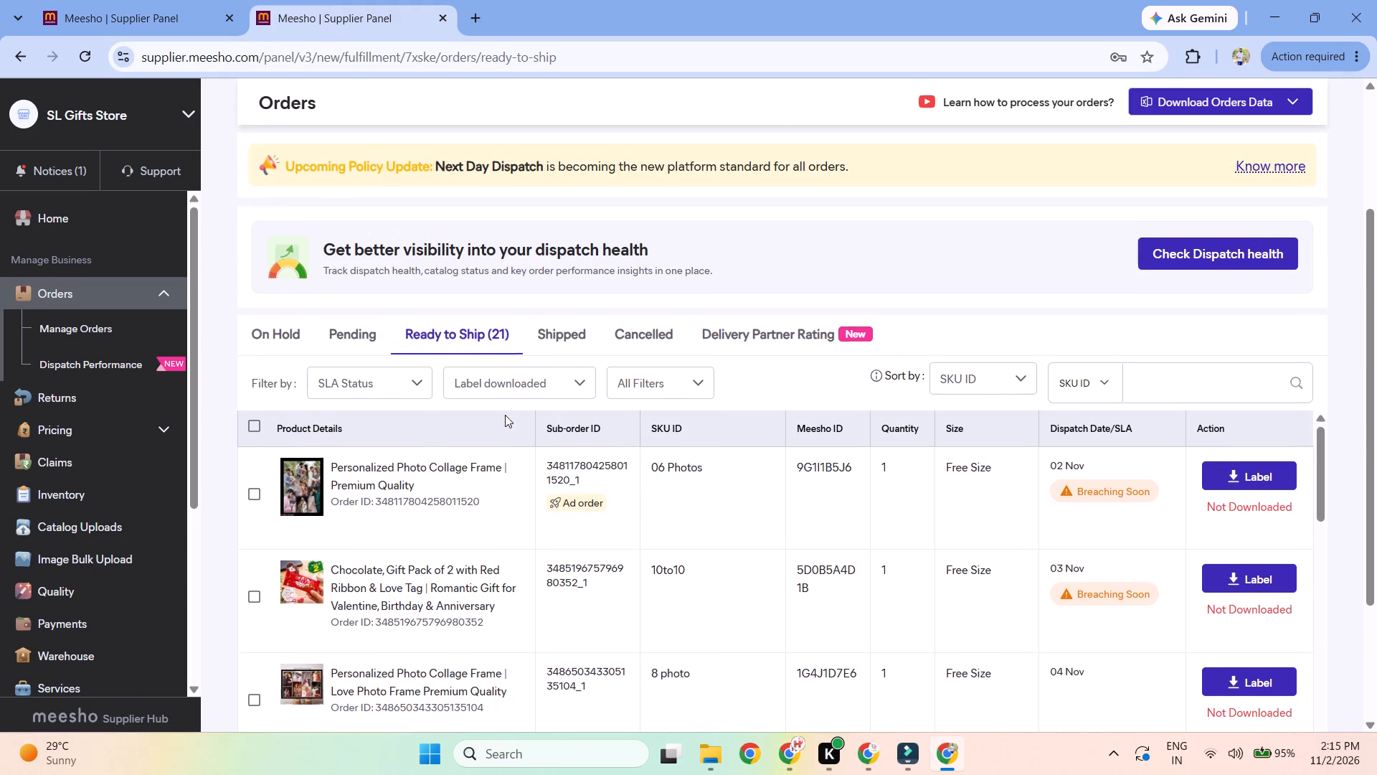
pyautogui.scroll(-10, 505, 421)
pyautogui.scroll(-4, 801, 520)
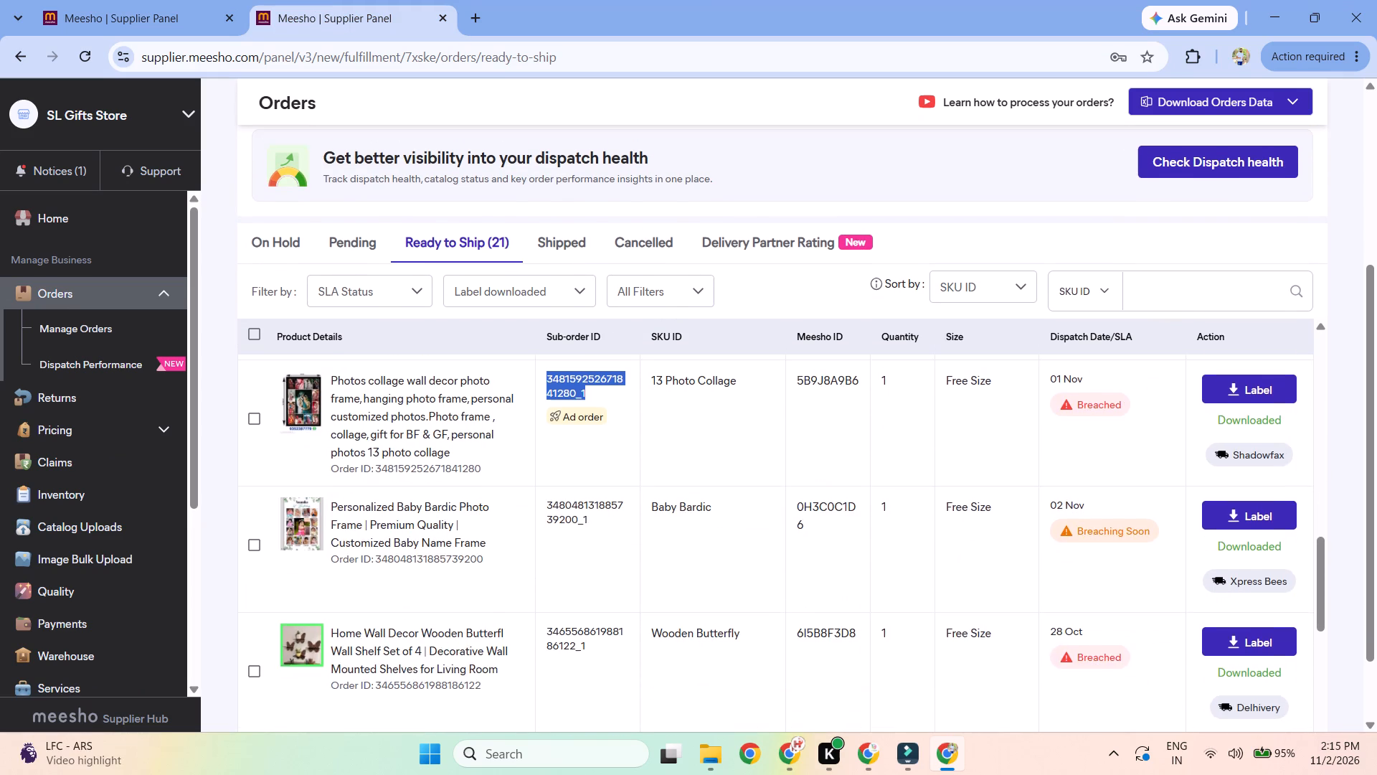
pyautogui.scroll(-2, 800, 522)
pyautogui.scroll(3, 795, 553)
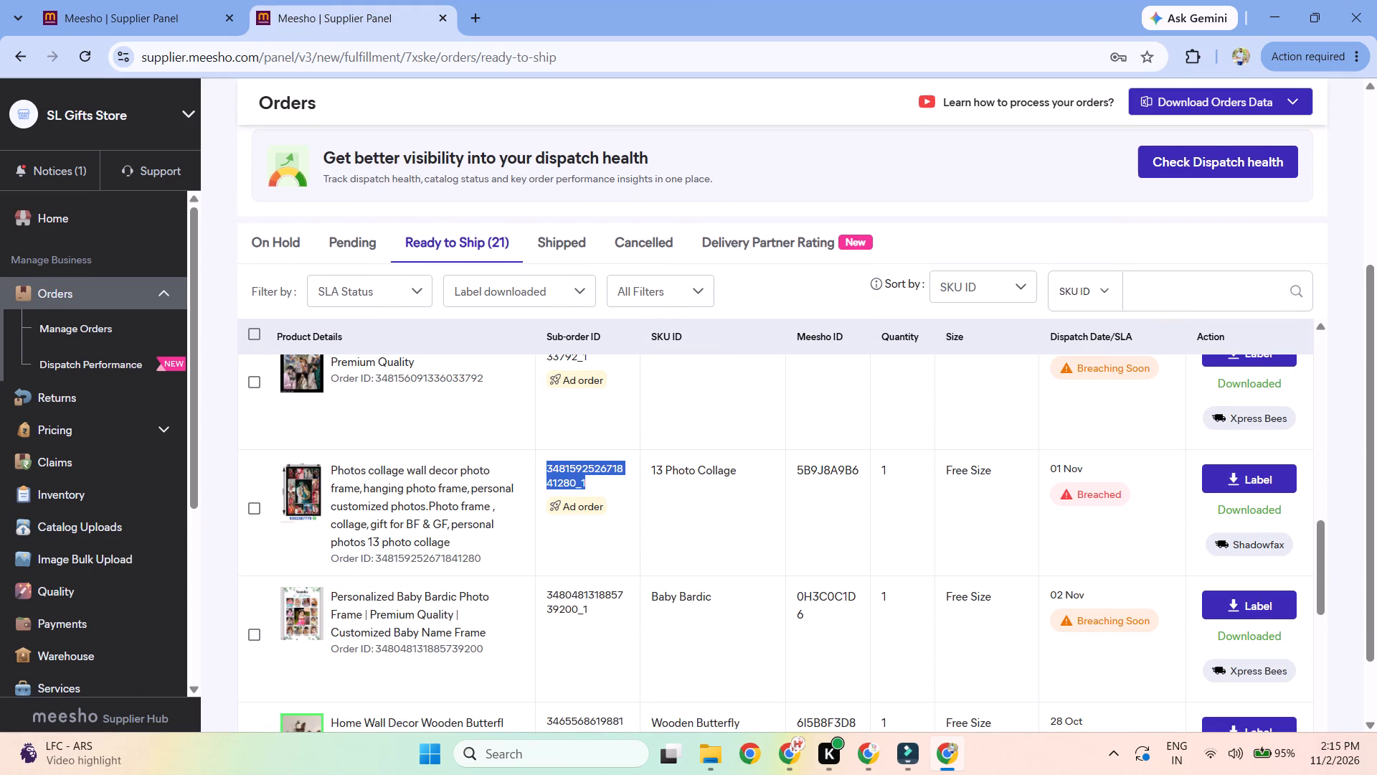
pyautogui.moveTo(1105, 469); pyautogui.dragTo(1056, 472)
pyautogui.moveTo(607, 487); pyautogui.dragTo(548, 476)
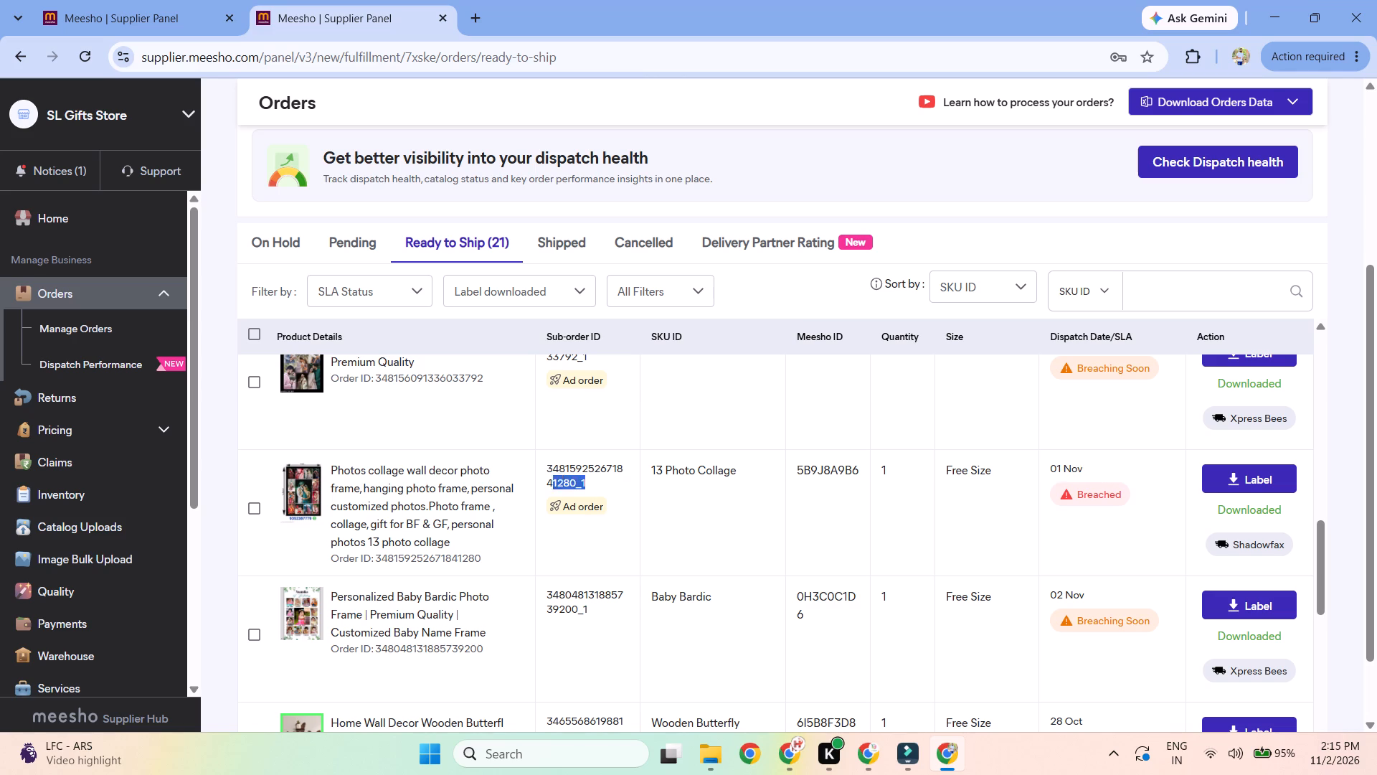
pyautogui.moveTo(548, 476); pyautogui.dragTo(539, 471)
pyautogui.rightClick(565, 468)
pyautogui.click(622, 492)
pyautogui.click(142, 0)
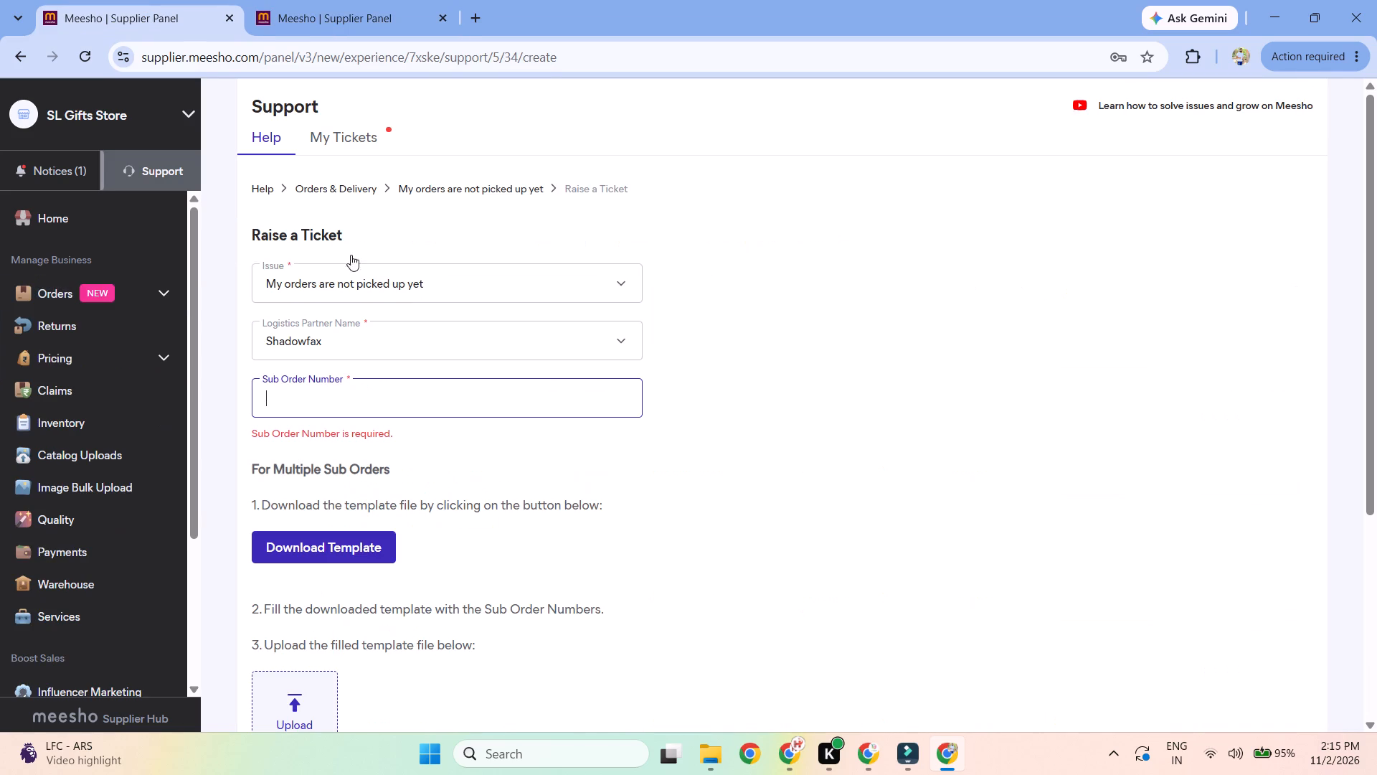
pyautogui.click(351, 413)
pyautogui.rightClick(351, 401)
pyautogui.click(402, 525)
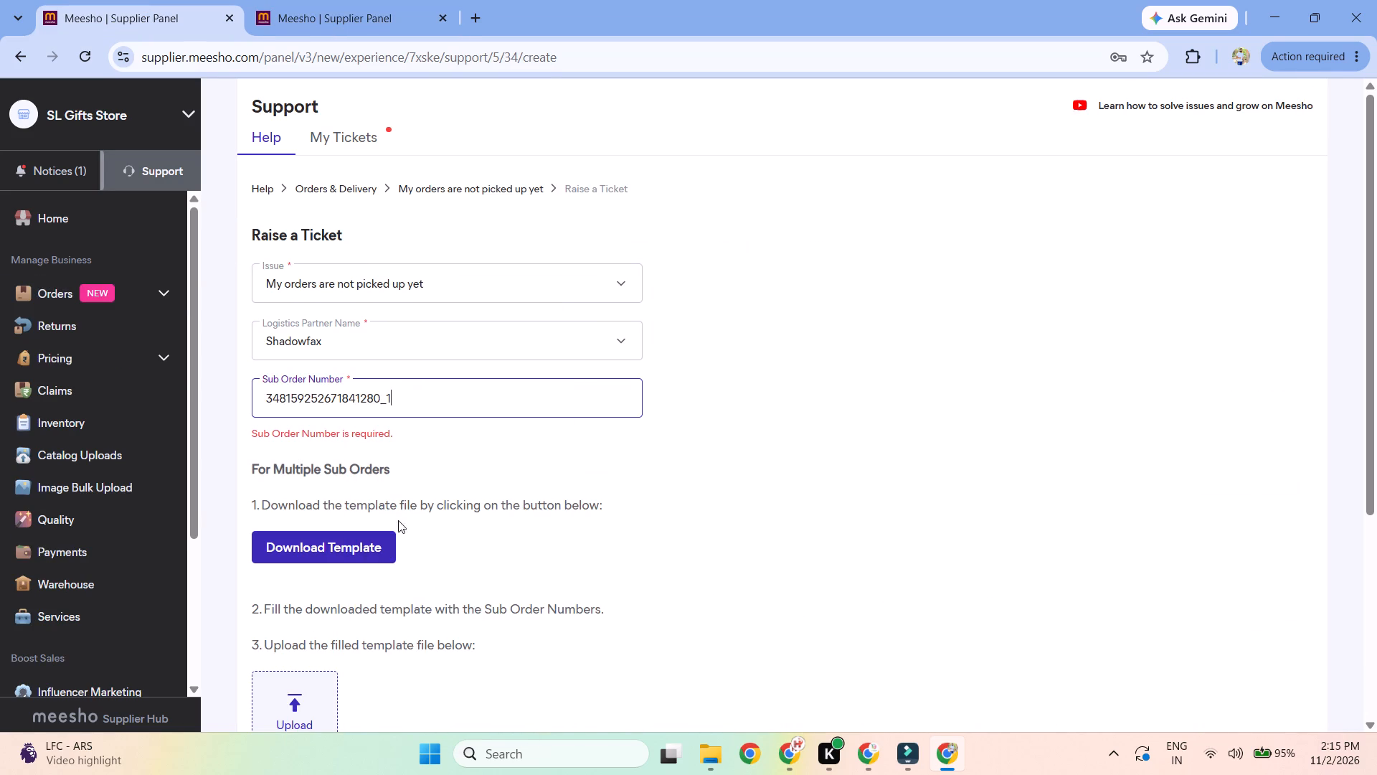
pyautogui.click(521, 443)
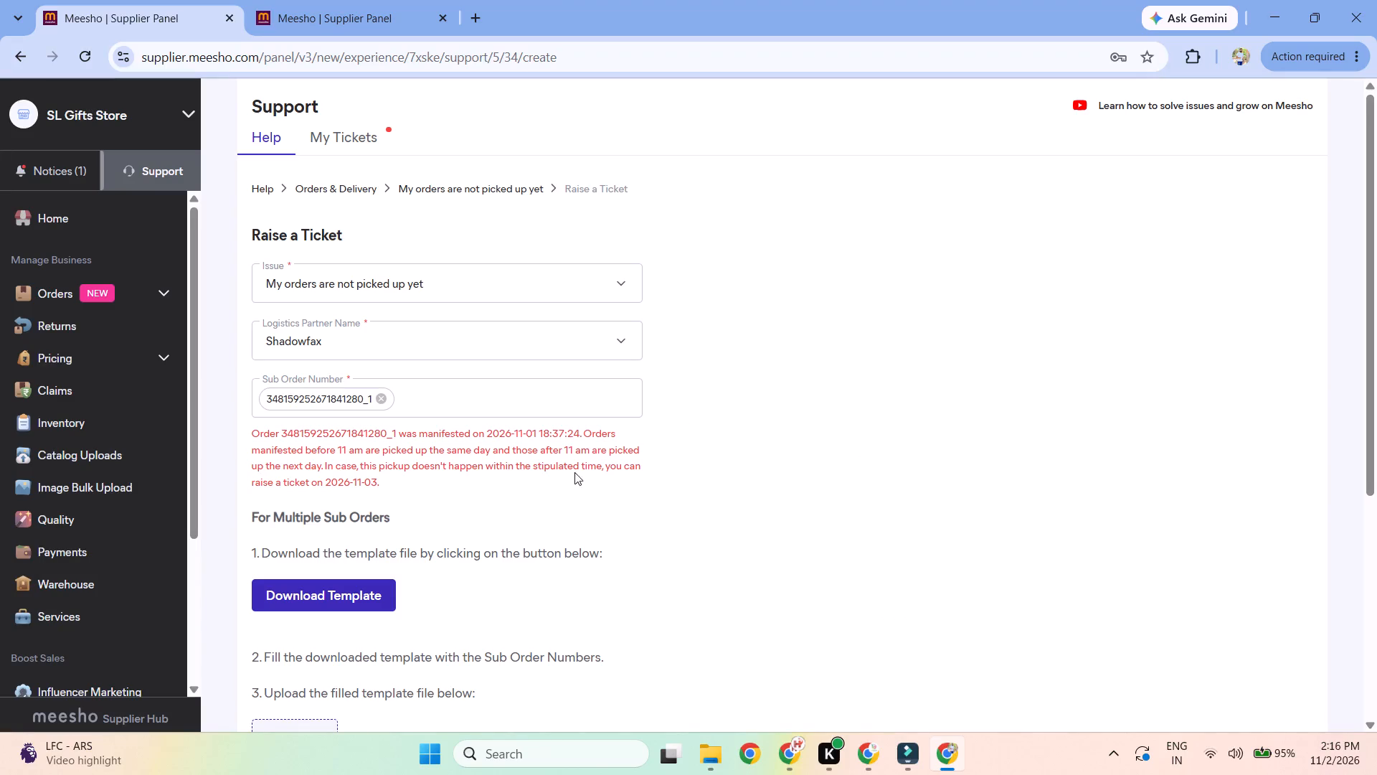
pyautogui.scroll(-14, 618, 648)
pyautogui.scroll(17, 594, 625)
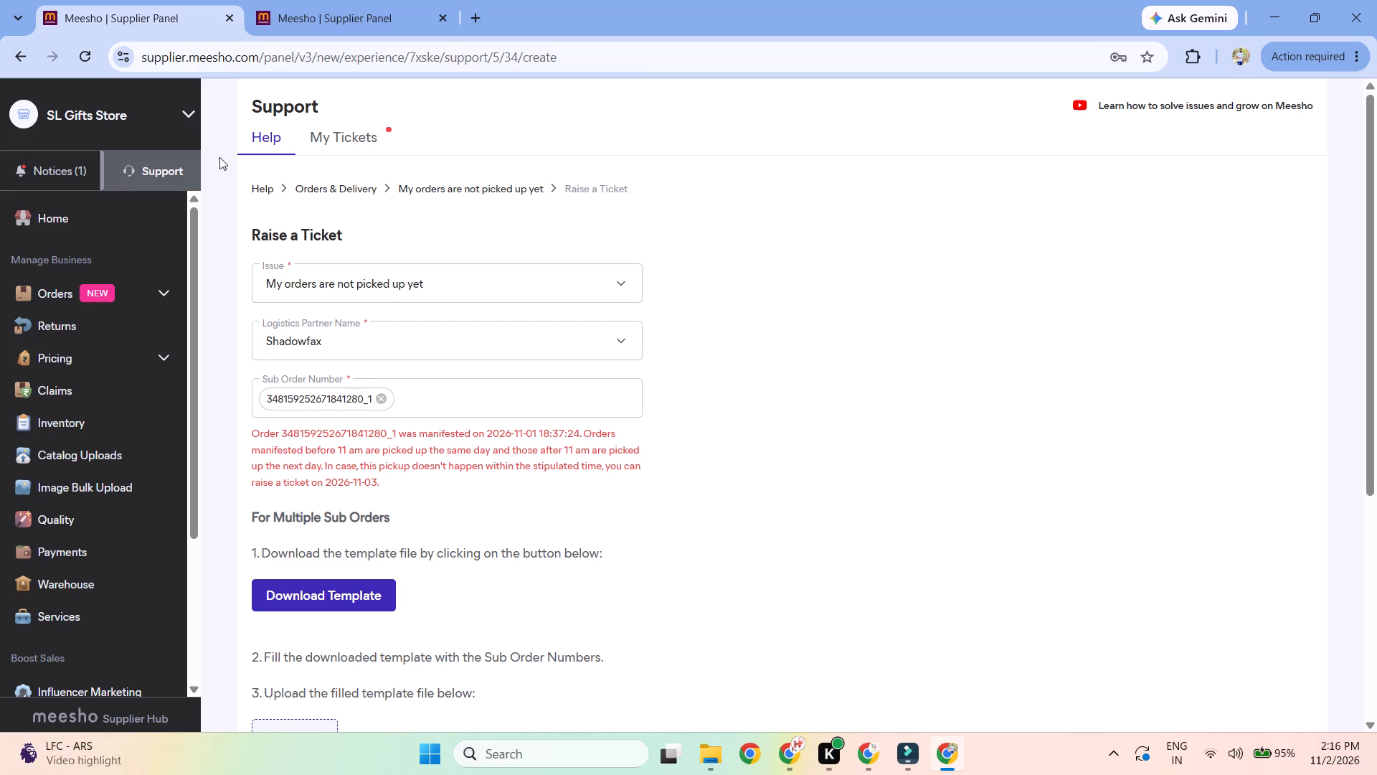
# Leave the pickup ticket form and start a new support ticket with the issue Others from the Others category.
pyautogui.click(324, 116)
pyautogui.click(328, 127)
pyautogui.click(277, 145)
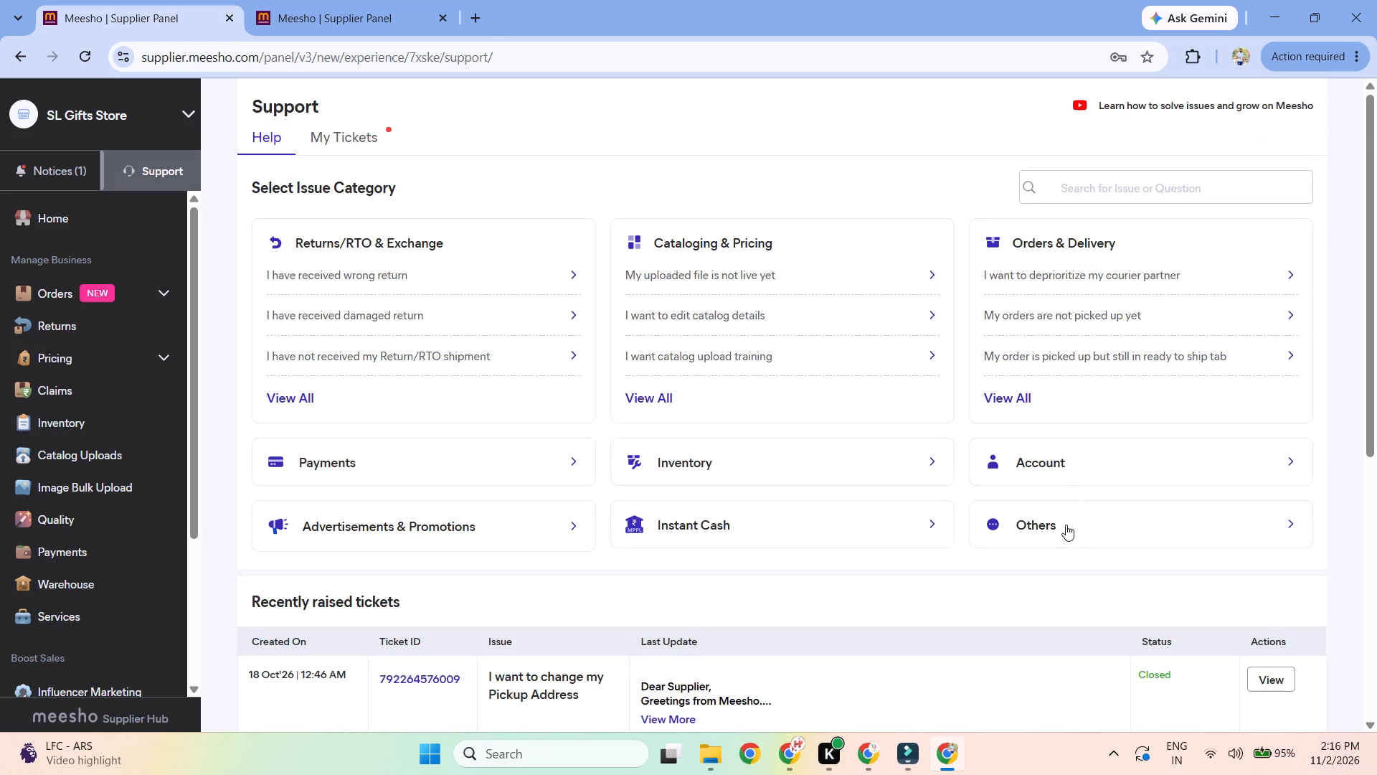
pyautogui.click(1062, 464)
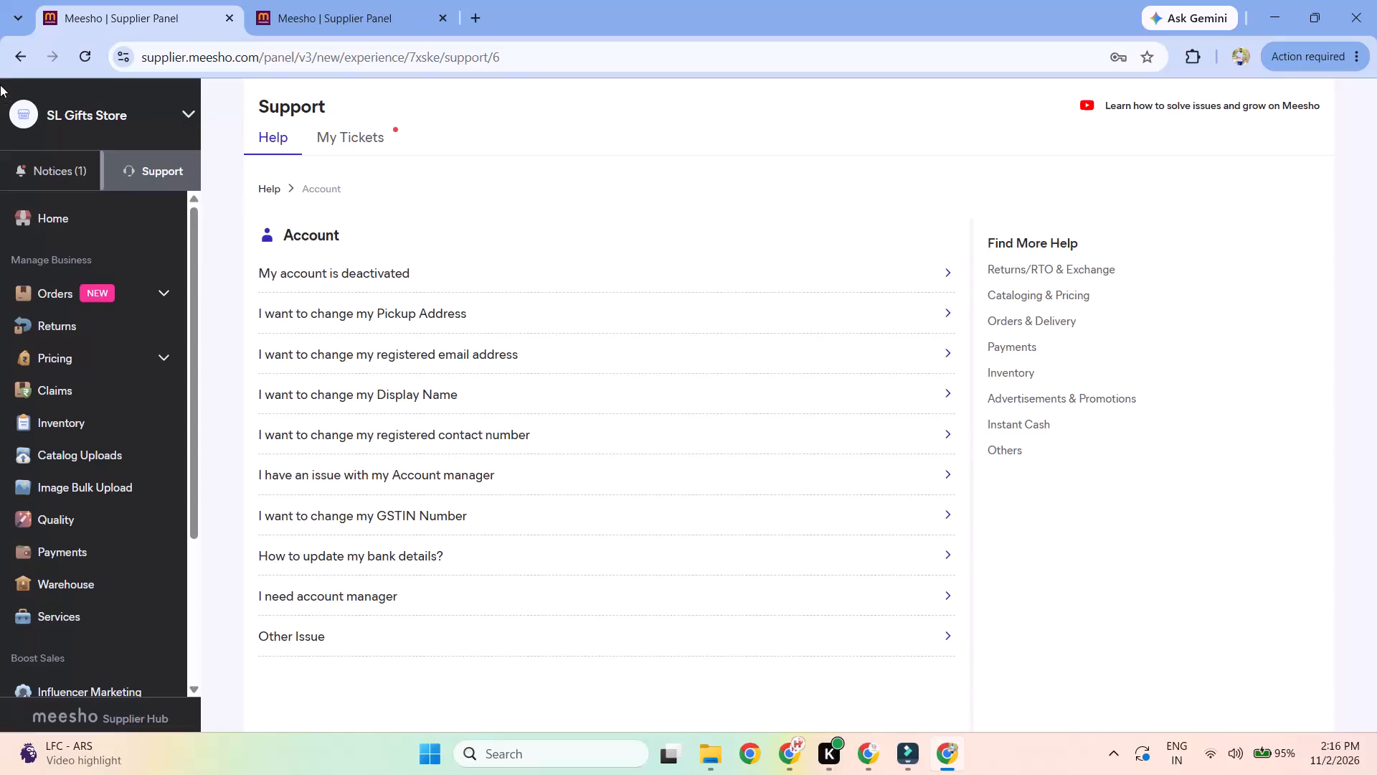
pyautogui.click(11, 66)
pyautogui.click(1091, 527)
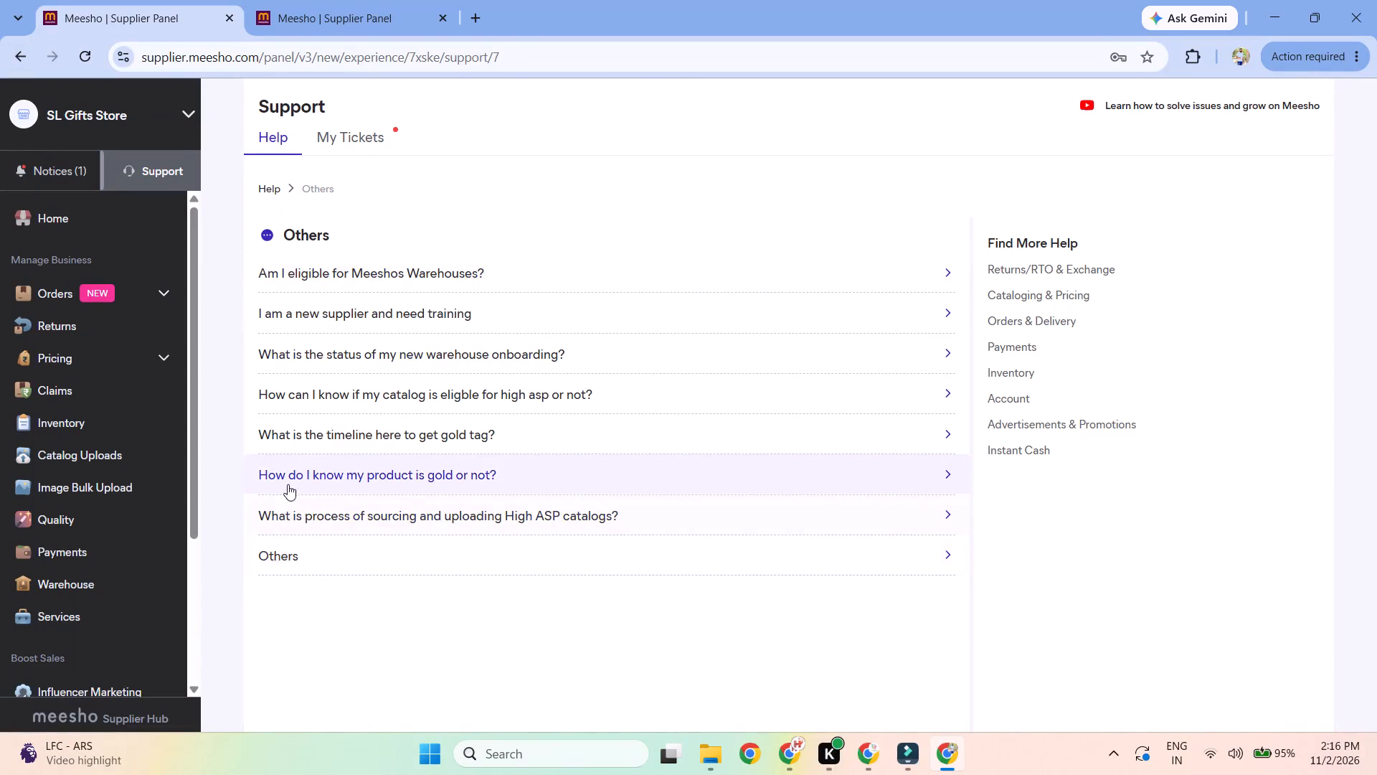
pyautogui.click(273, 547)
pyautogui.click(313, 470)
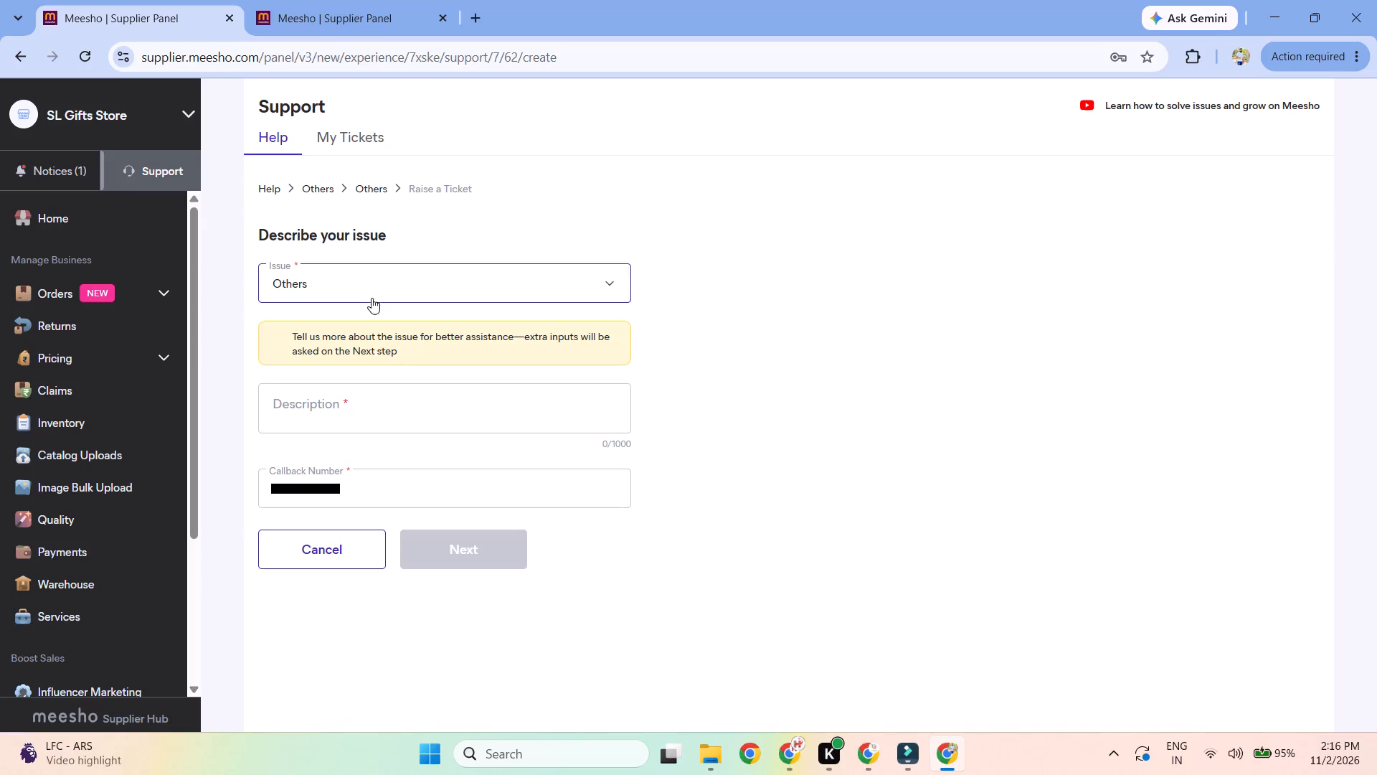
# Fill the ticket description with the previously copied complaint about Shadowfax's very poor pickup service and proceed to the form's next stage.
pyautogui.click(334, 417)
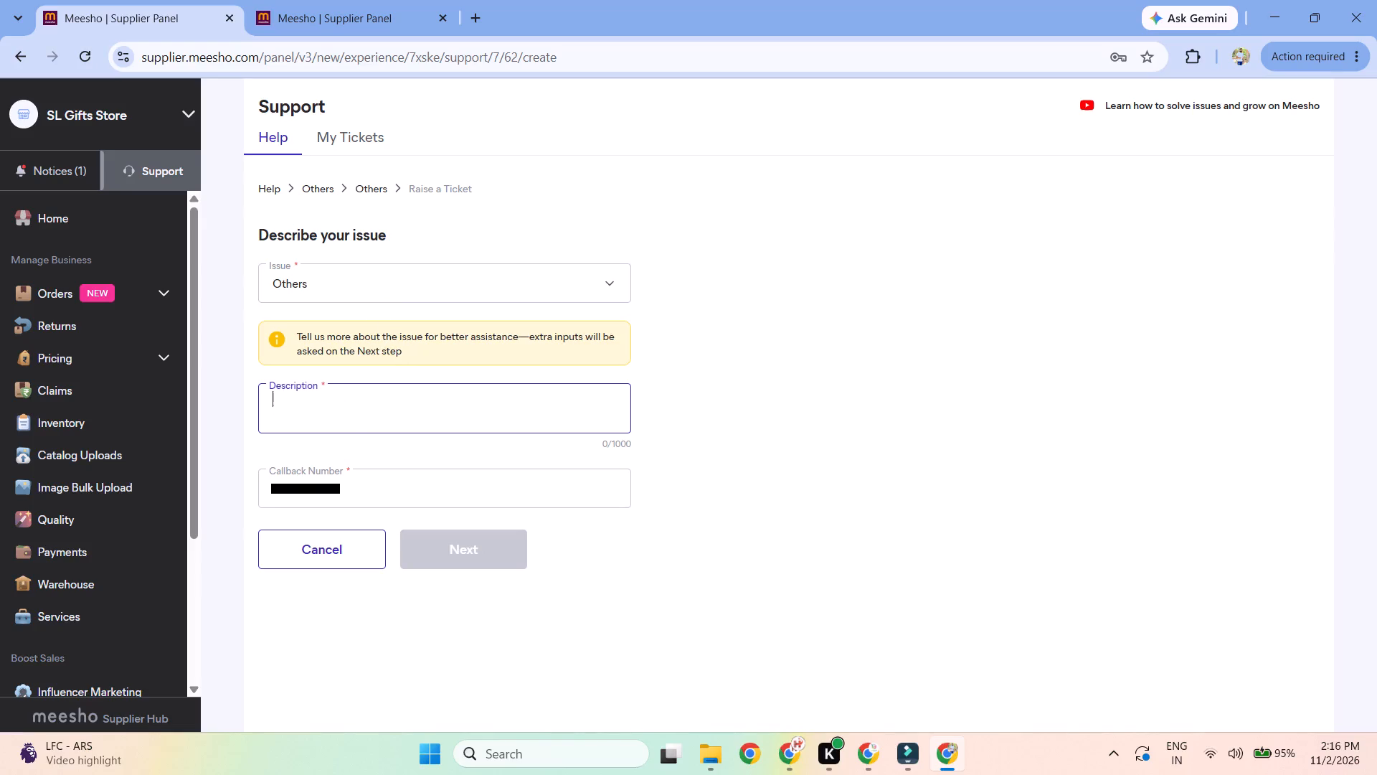
pyautogui.press('super+v')
pyautogui.scroll(-1, 376, 670)
pyautogui.click(372, 696)
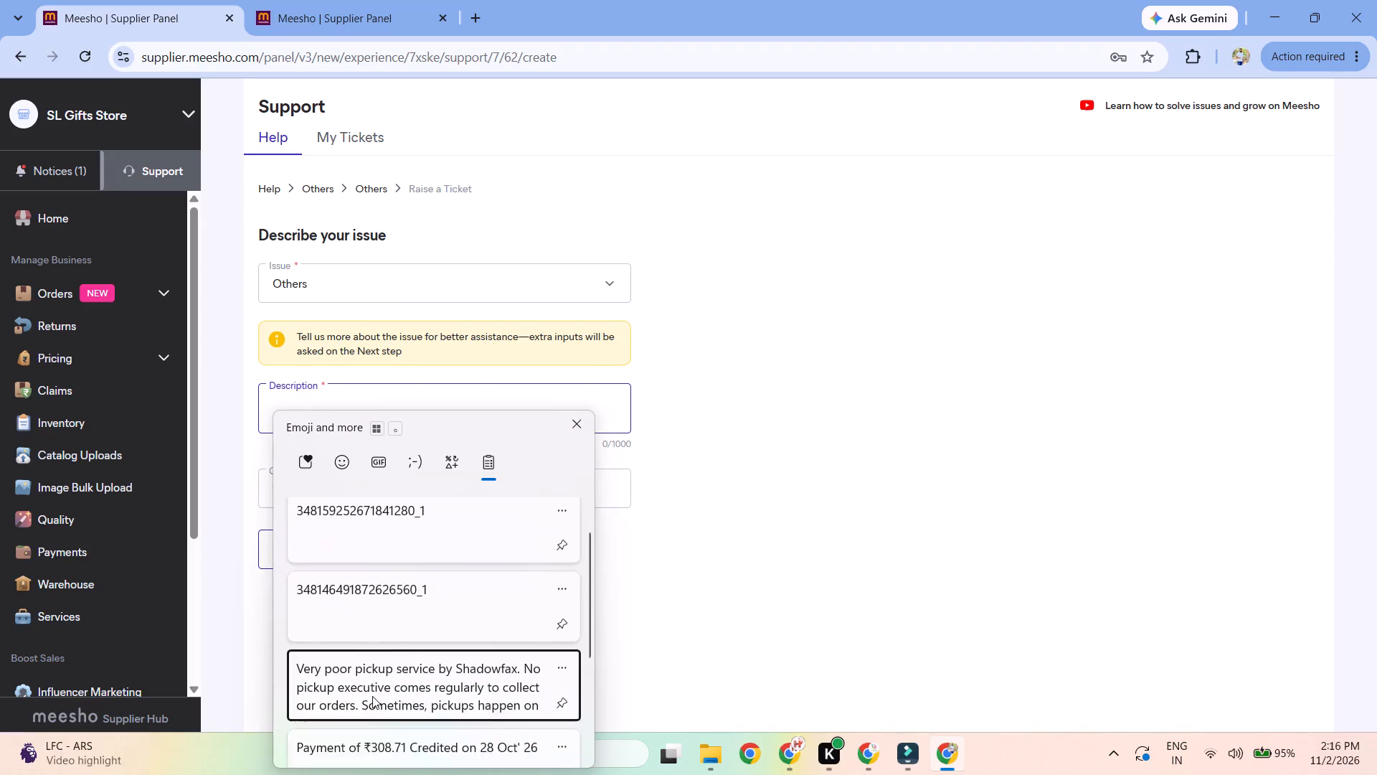
pyautogui.hotkey('ctrl', 'v')
pyautogui.click(903, 494)
pyautogui.scroll(-1, 347, 521)
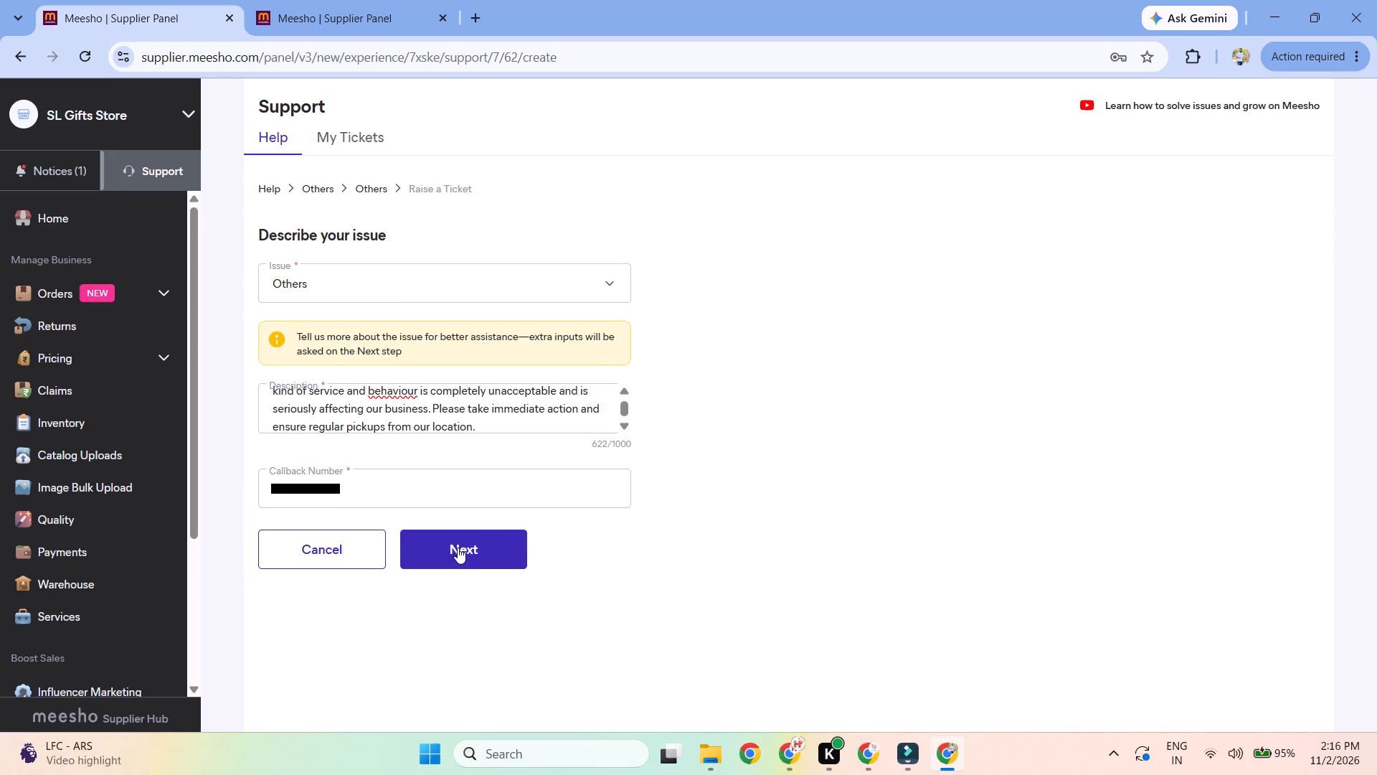
pyautogui.click(458, 548)
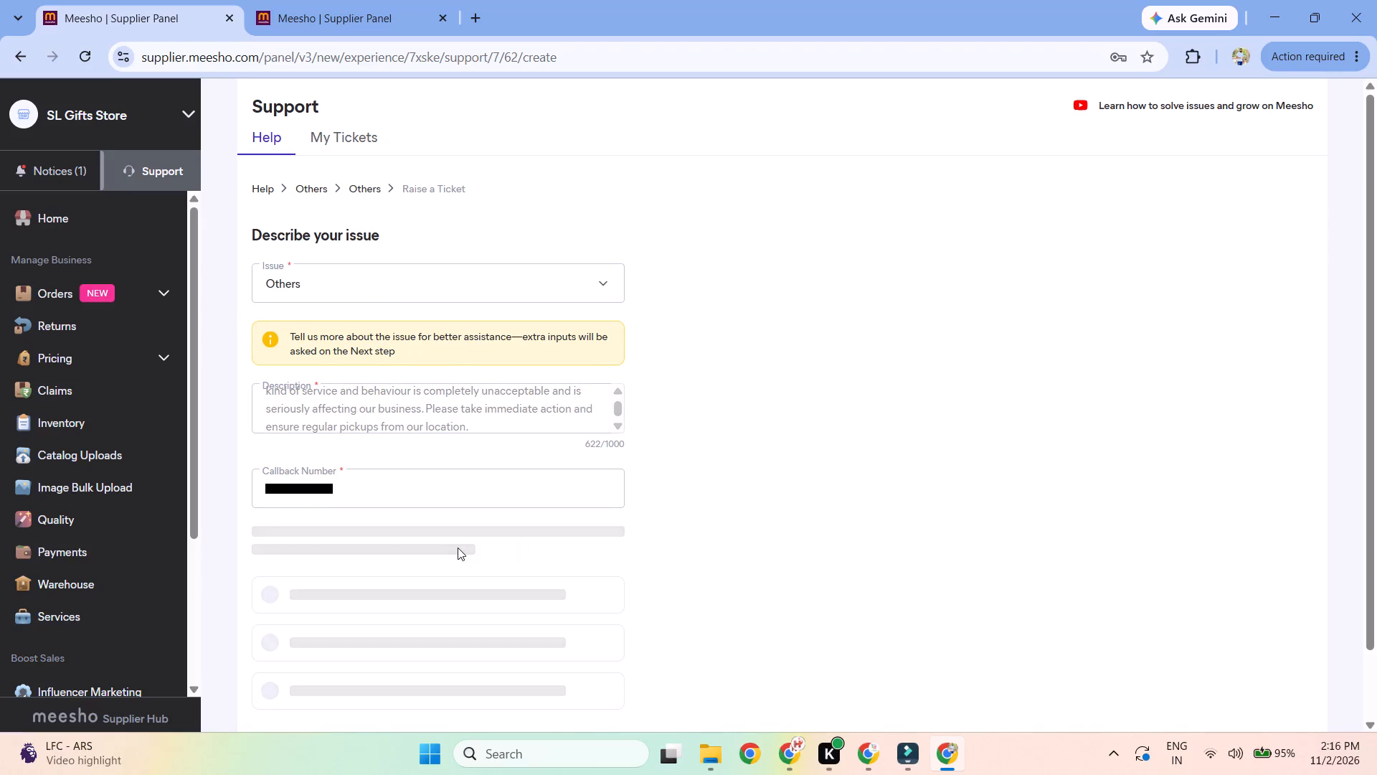
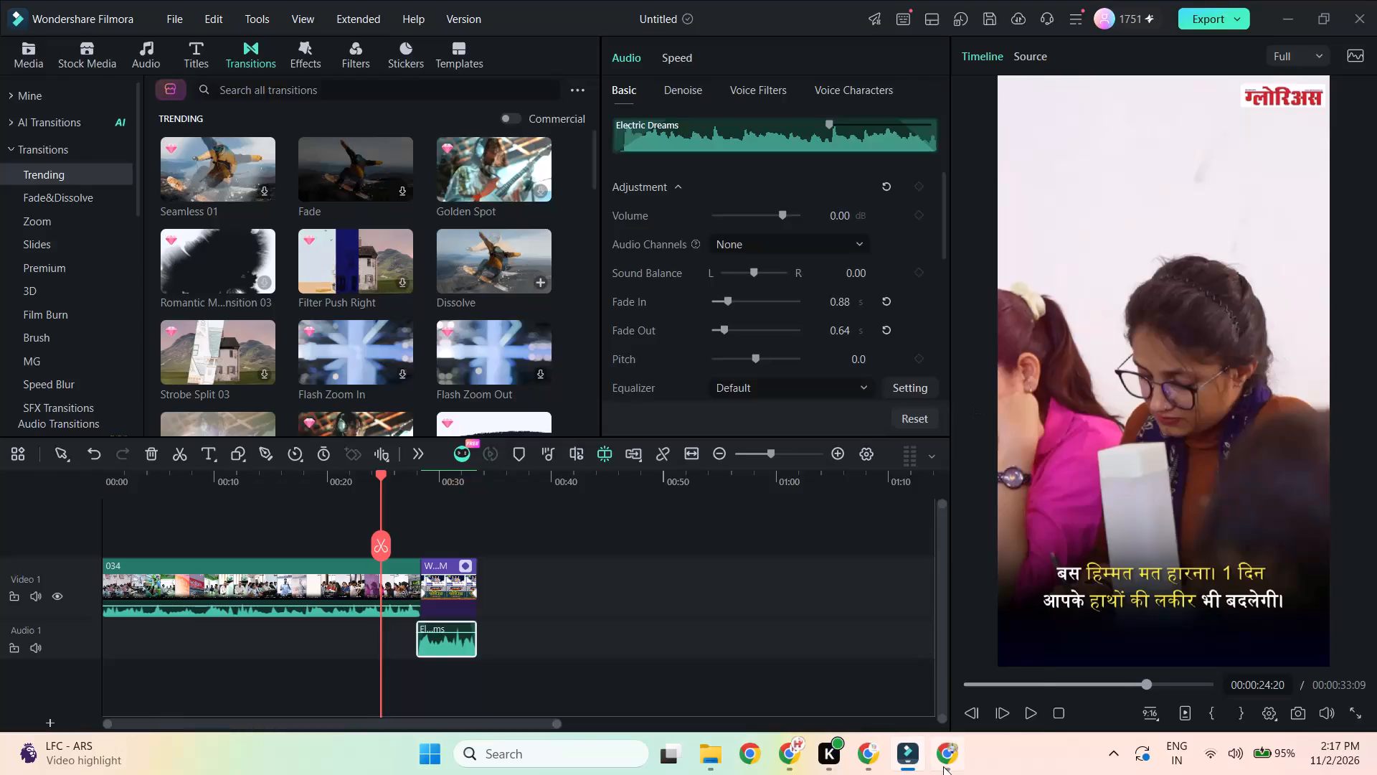
# Switch back to the Meesho ticket form in Chrome, choose Others as the FAQ matching the issue and proceed.
pyautogui.click(943, 766)
pyautogui.scroll(2, 433, 546)
pyautogui.scroll(-5, 417, 458)
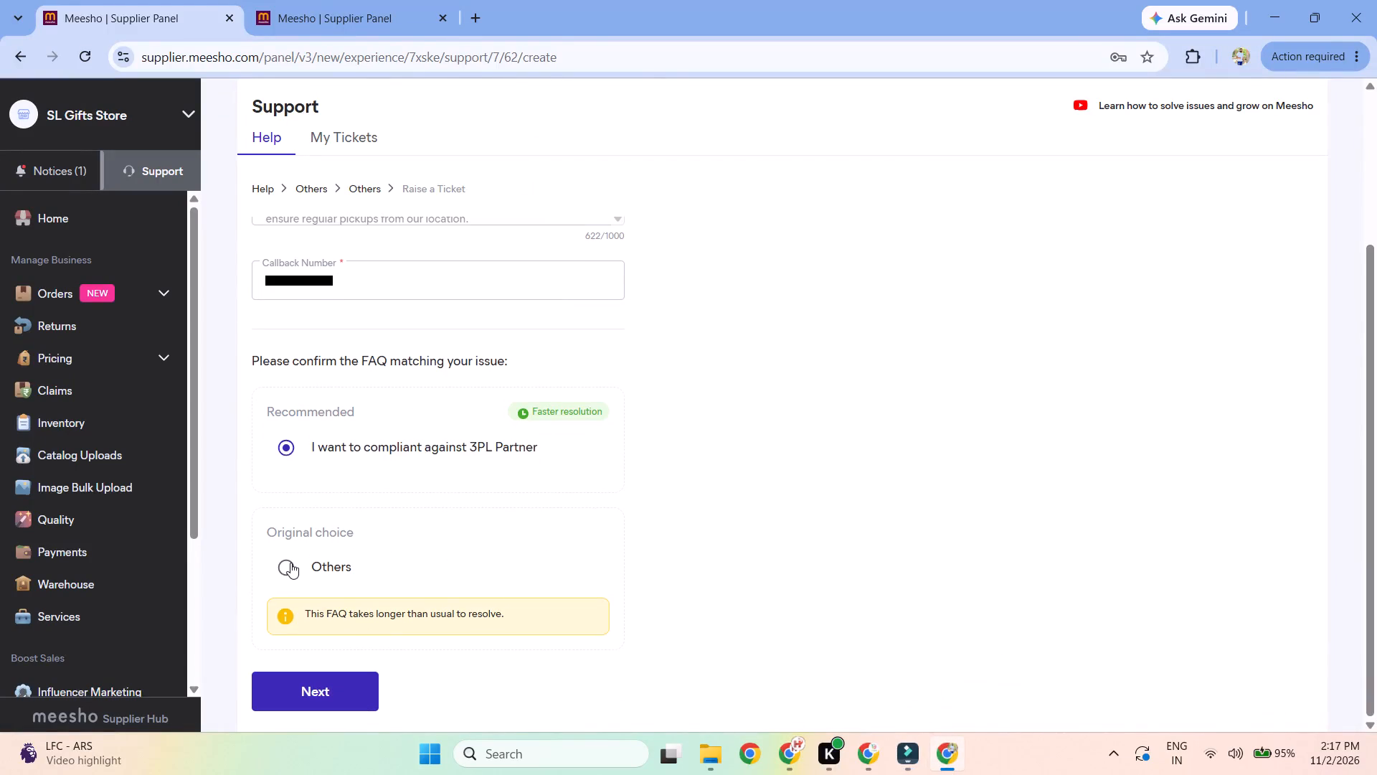
pyautogui.click(290, 563)
pyautogui.click(282, 444)
pyautogui.scroll(1, 481, 458)
pyautogui.scroll(-3, 481, 458)
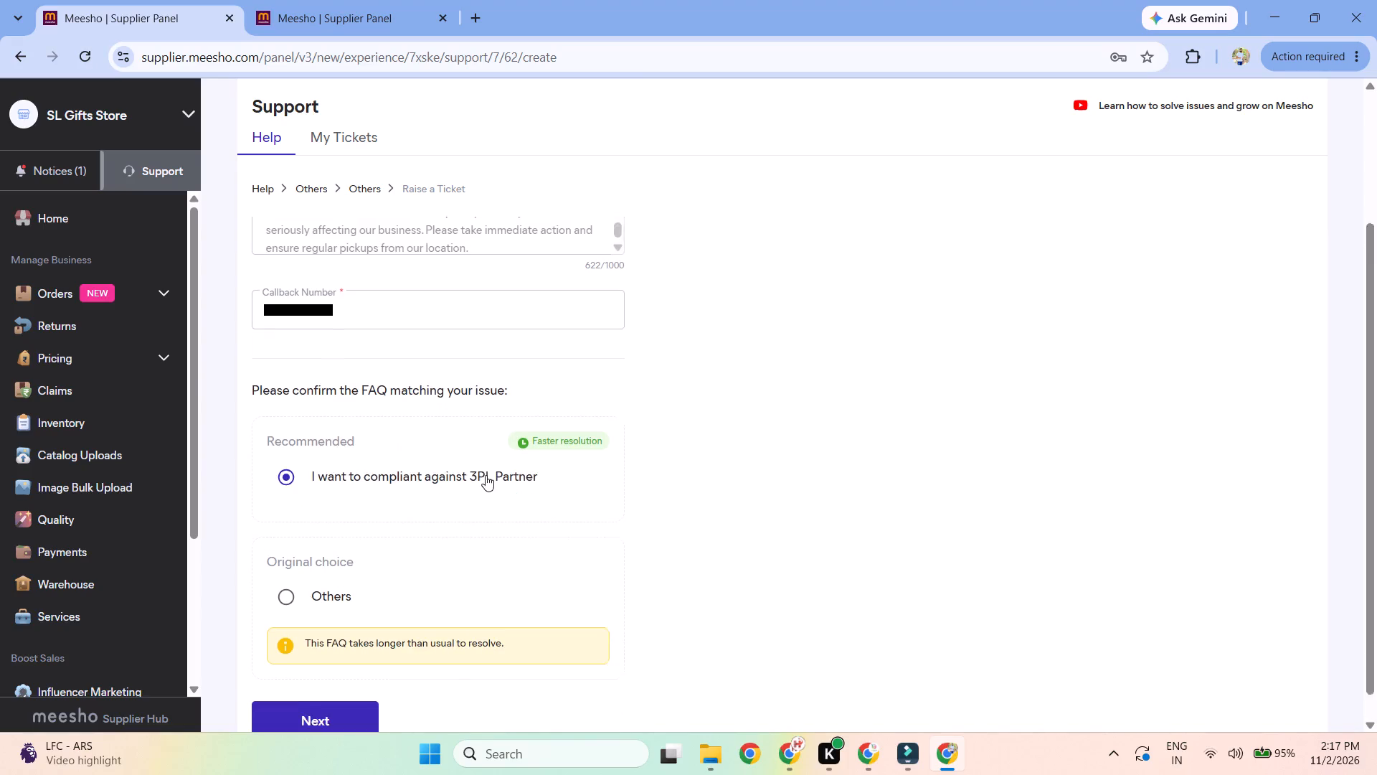
pyautogui.scroll(-3, 486, 475)
pyautogui.click(299, 560)
pyautogui.scroll(-1, 438, 500)
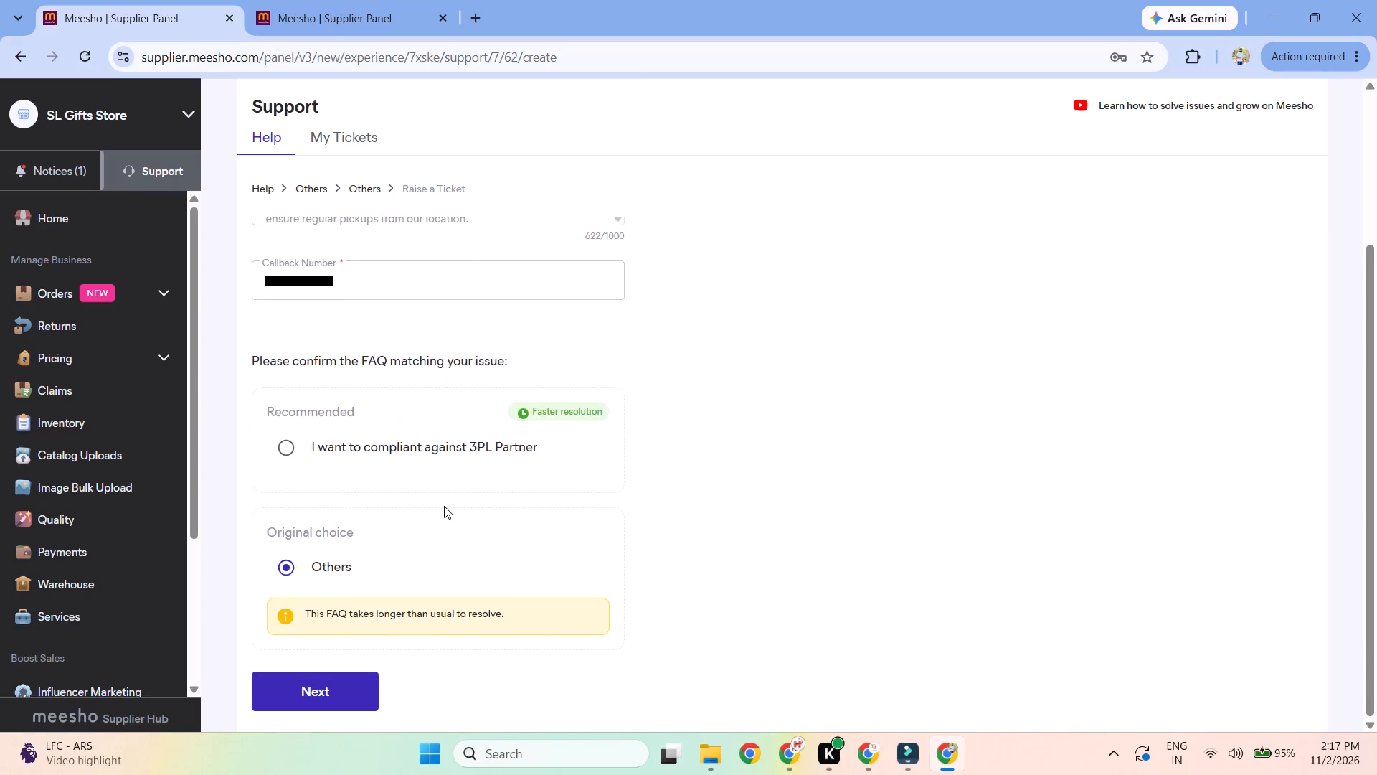
pyautogui.scroll(-2, 444, 506)
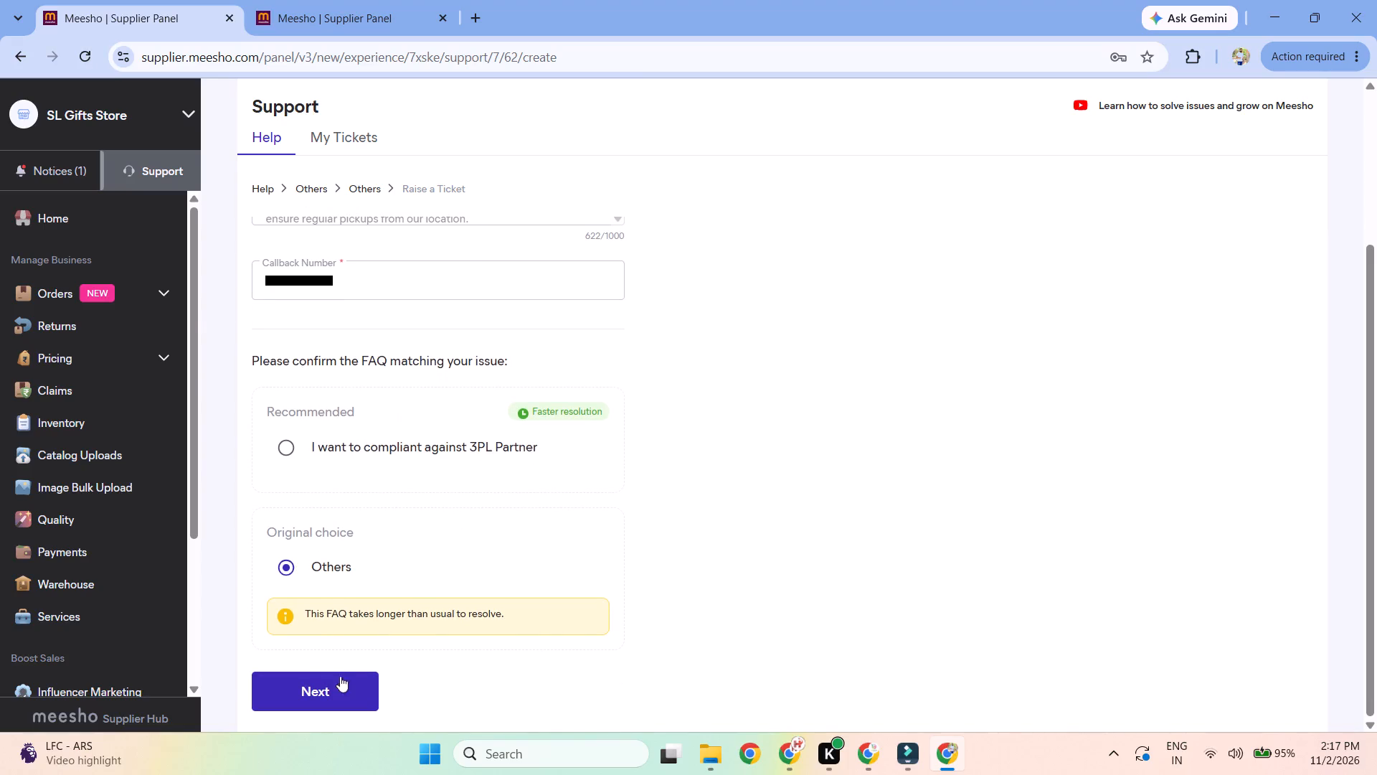
pyautogui.scroll(4, 372, 667)
pyautogui.scroll(-8, 428, 441)
pyautogui.click(333, 686)
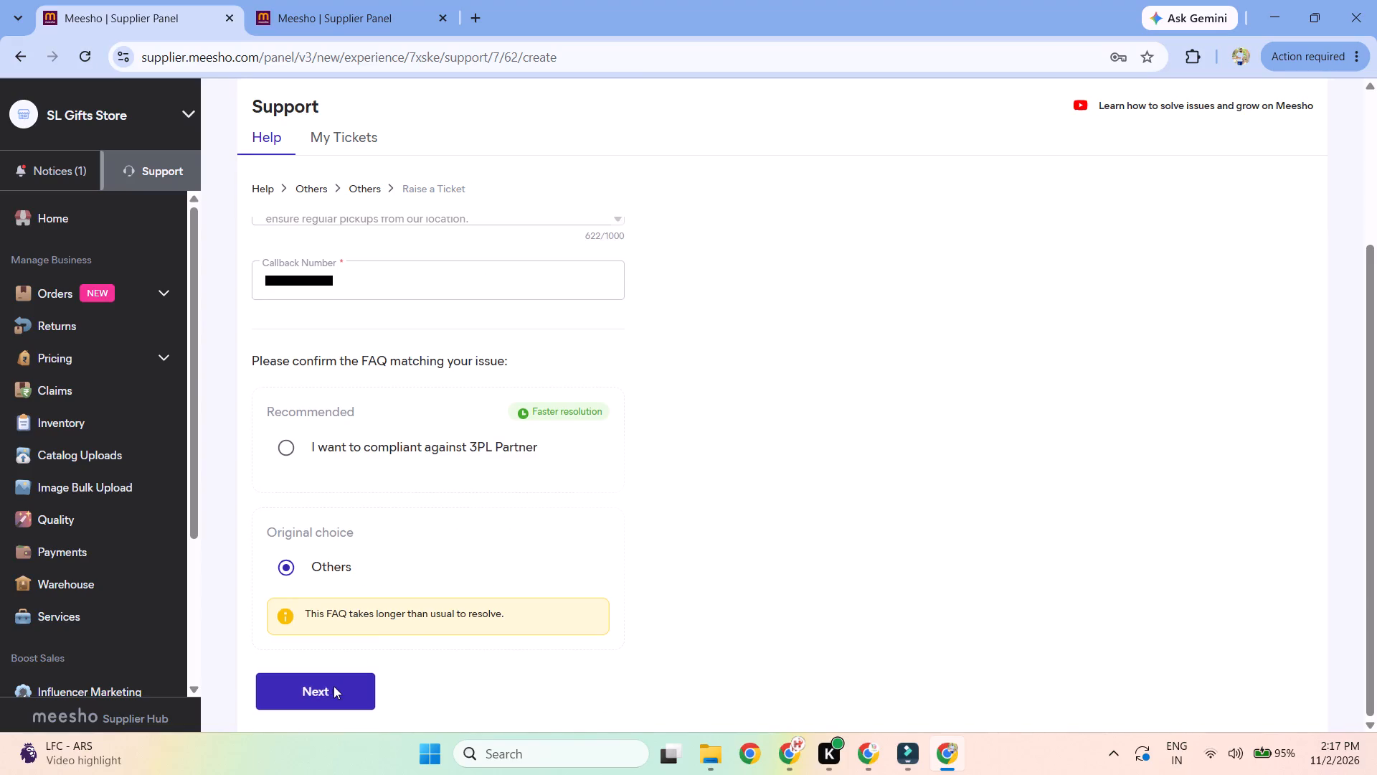
# Submit the Others ticket with the Shadowfax complaint, leaving the order, AWB, catalog, product and attachment fields empty.
pyautogui.scroll(-2, 384, 349)
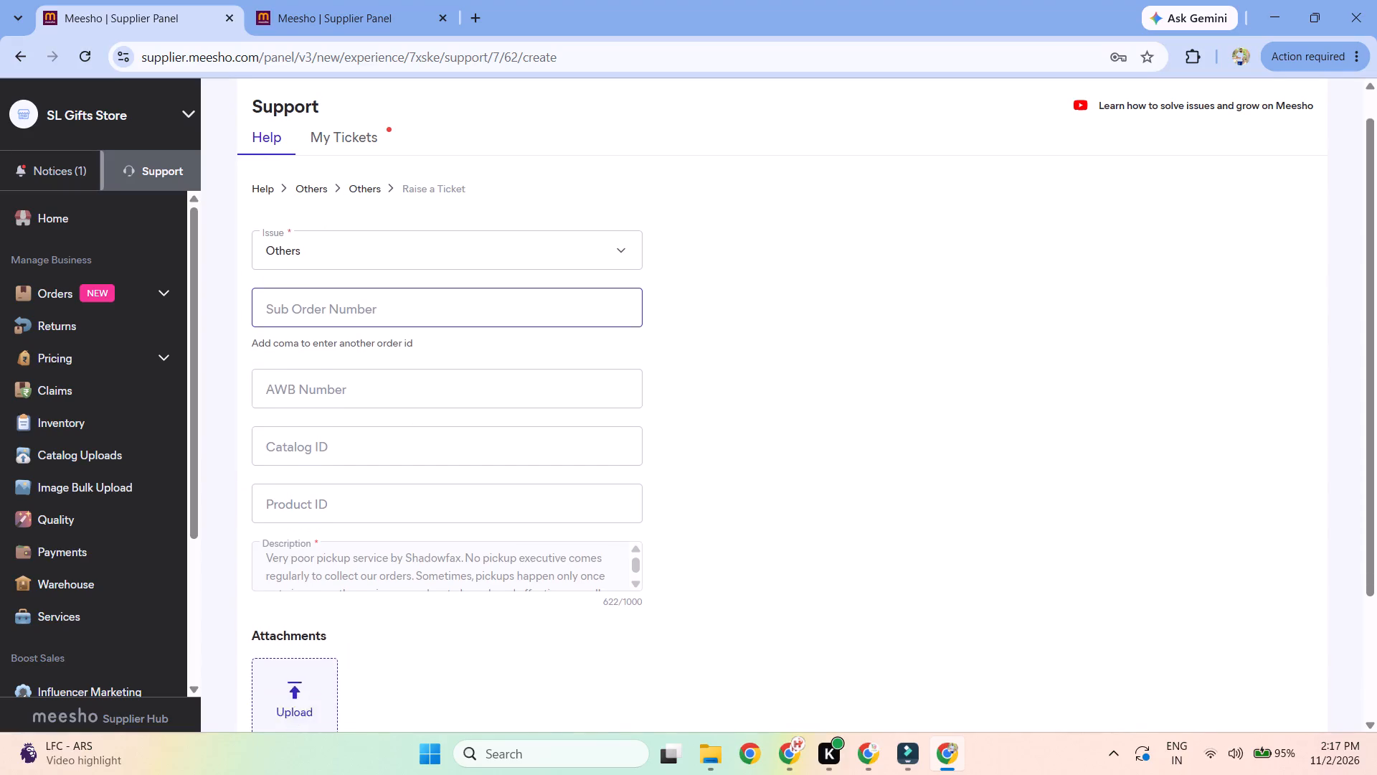
pyautogui.scroll(-2, 384, 349)
pyautogui.scroll(2, 384, 349)
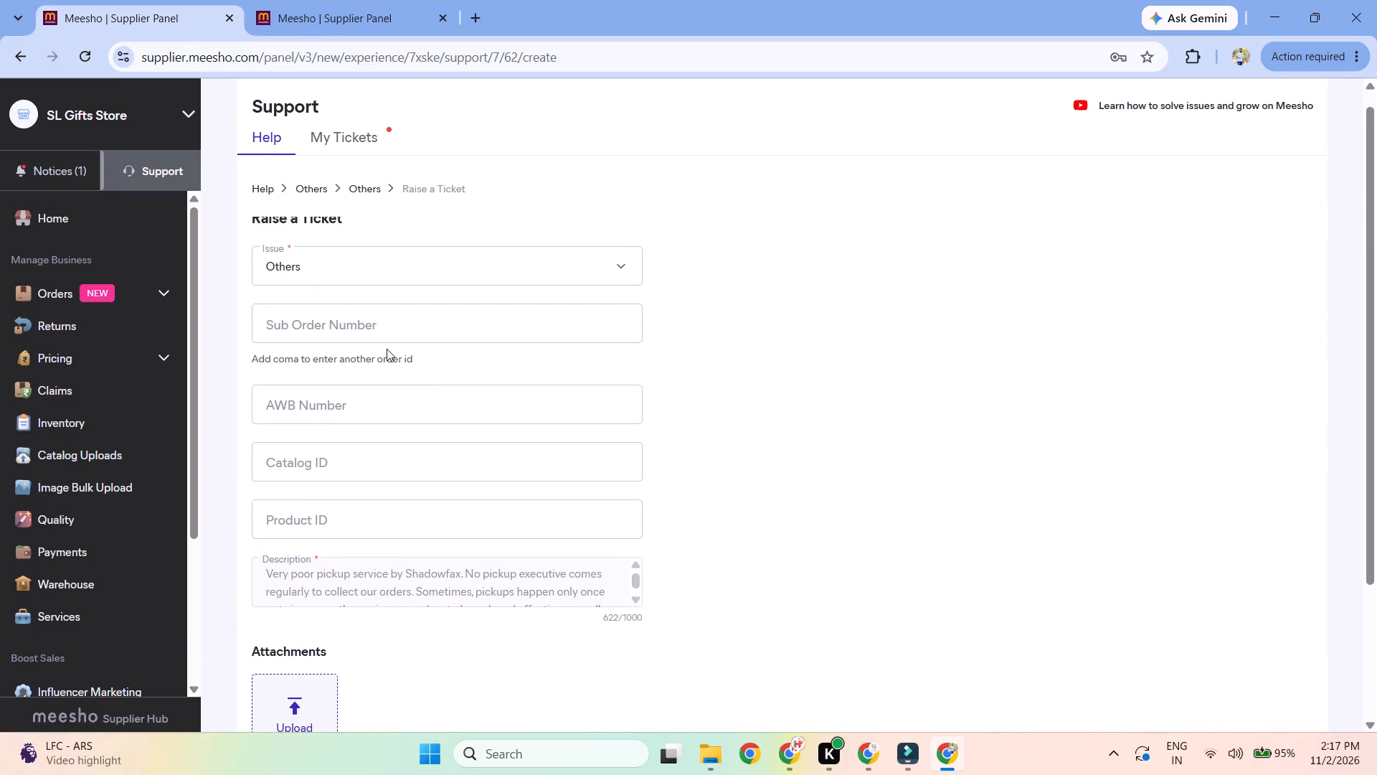
pyautogui.scroll(-2, 387, 349)
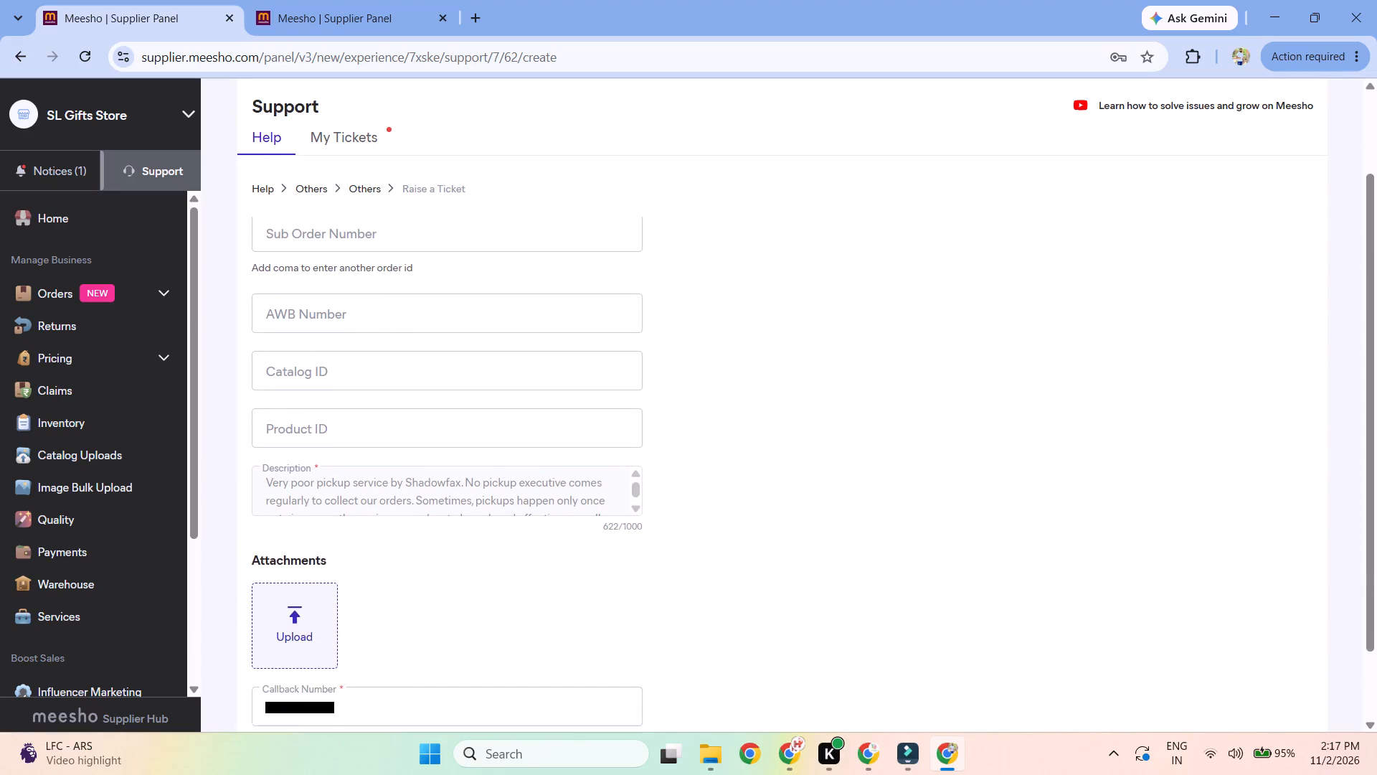
pyautogui.scroll(-3, 387, 354)
pyautogui.click(315, 692)
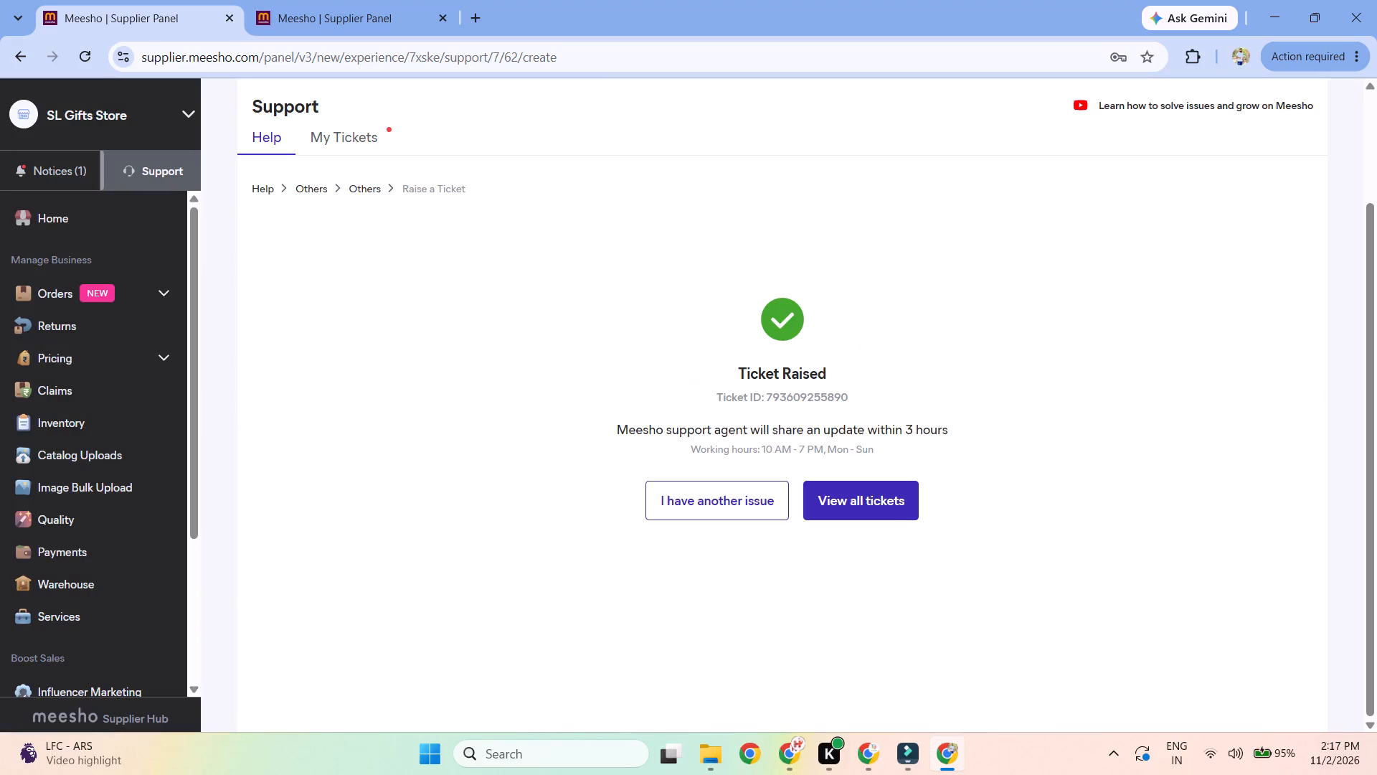
# Open a reply on the newly raised Others ticket from the ticket list and fill in the copied Shadowfax complaint.
pyautogui.click(857, 516)
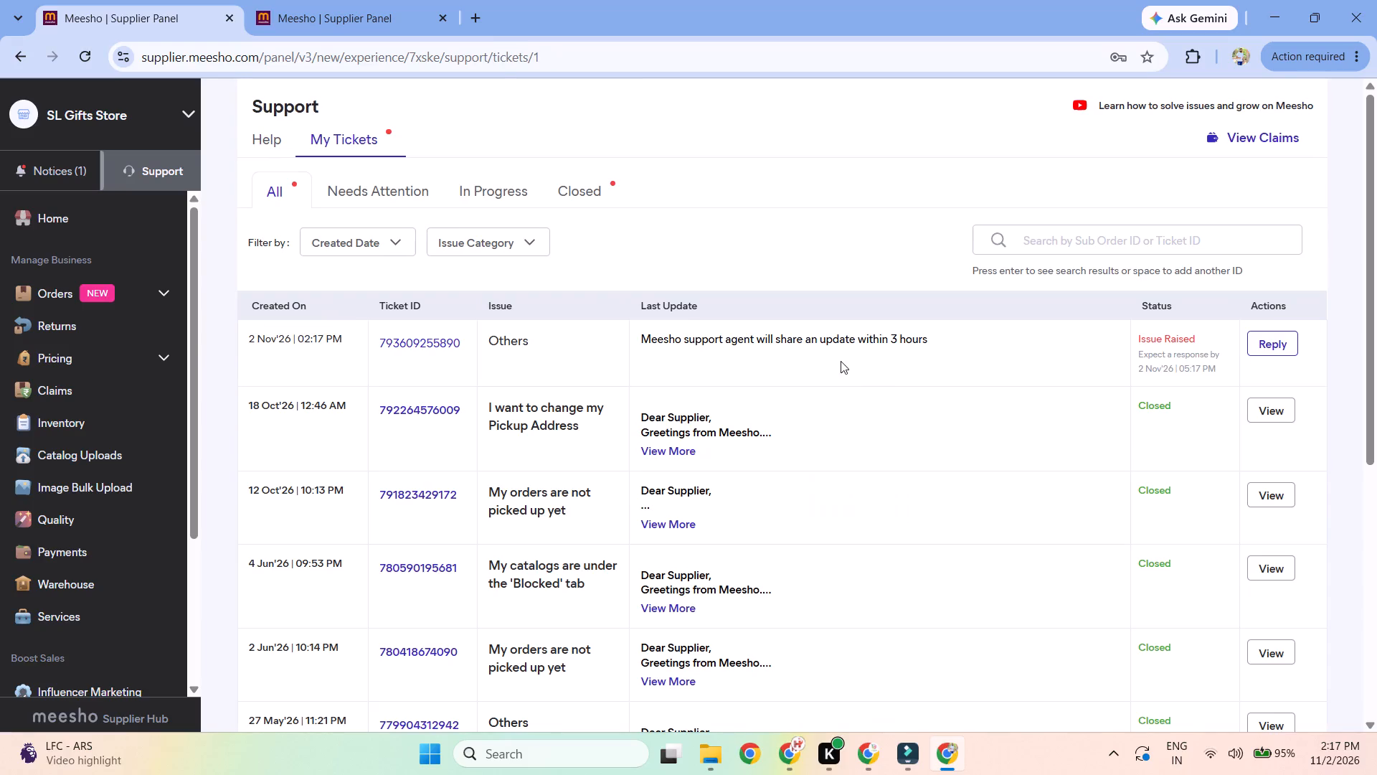
pyautogui.click(1278, 339)
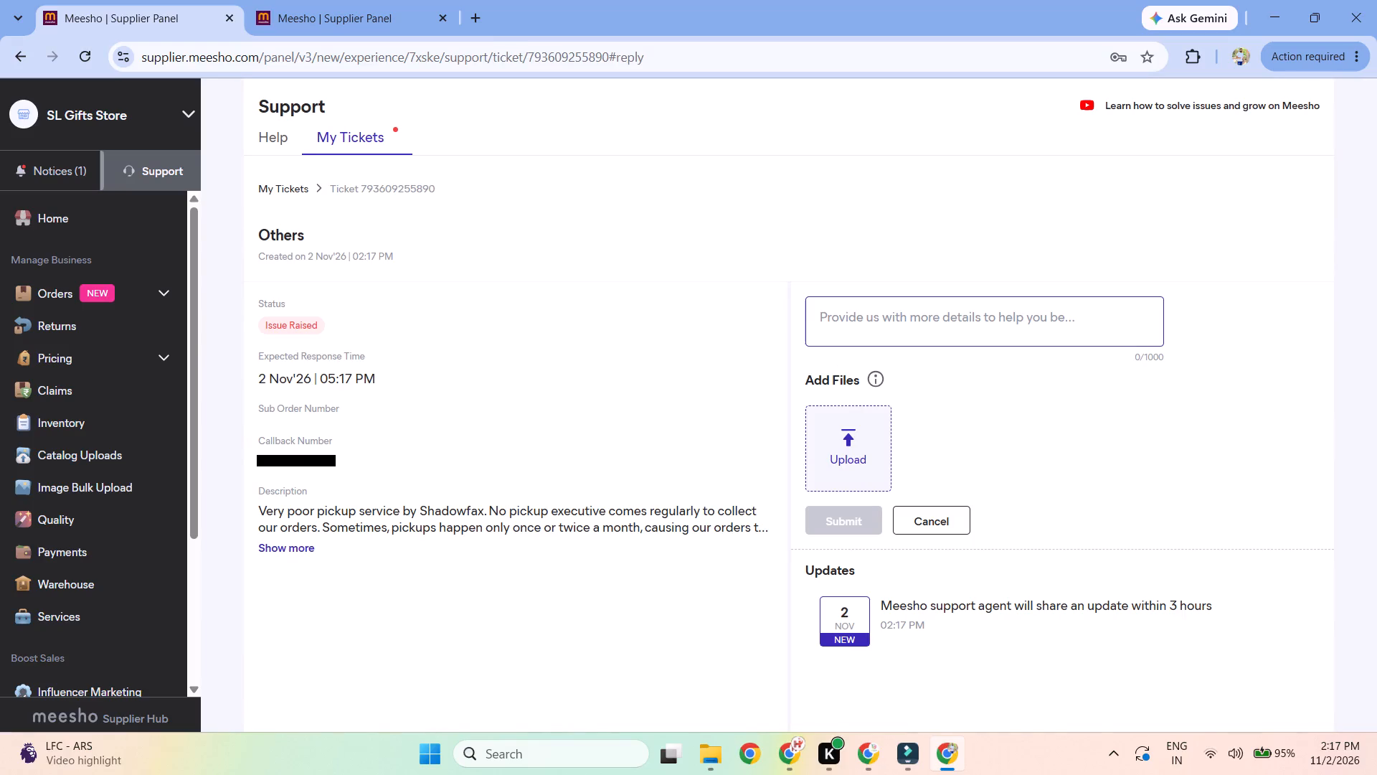
pyautogui.click(963, 321)
pyautogui.hotkey('ctrl', 'v')
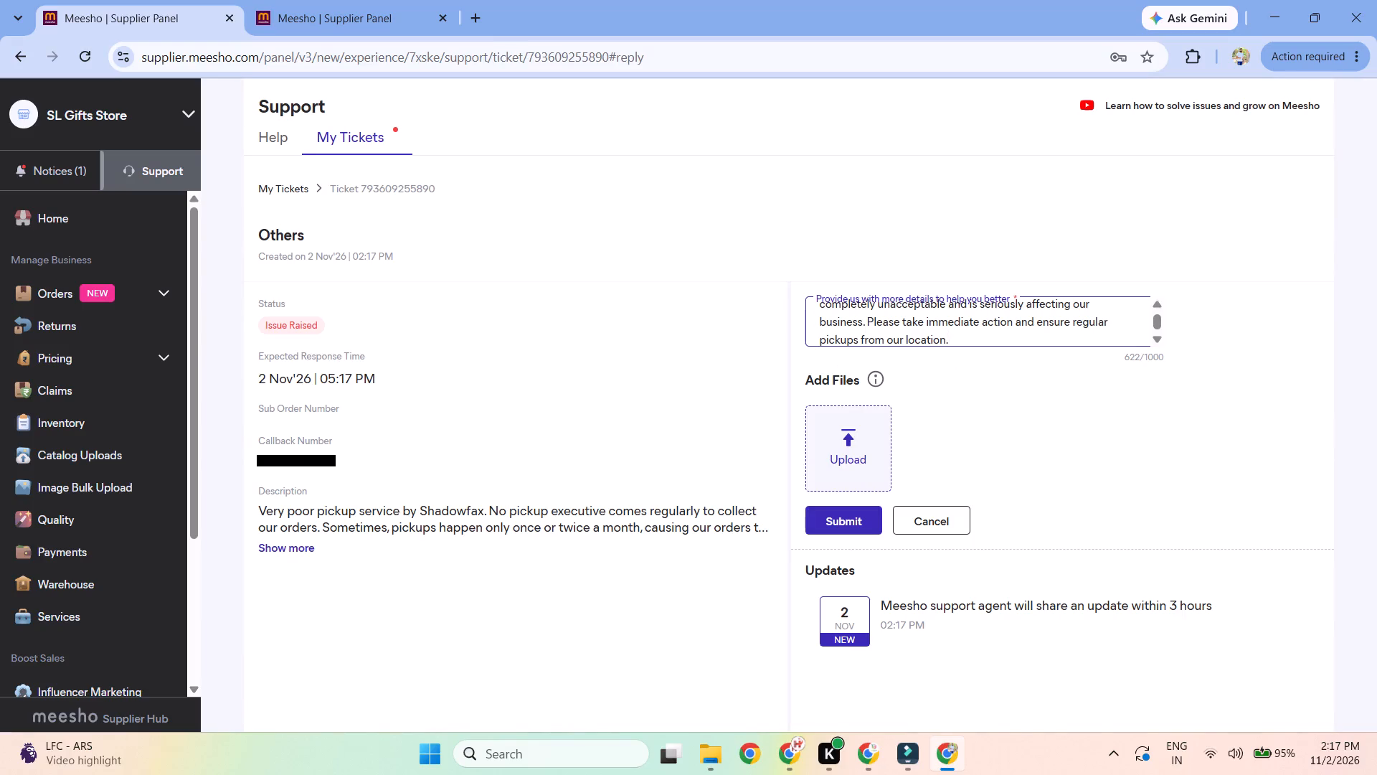
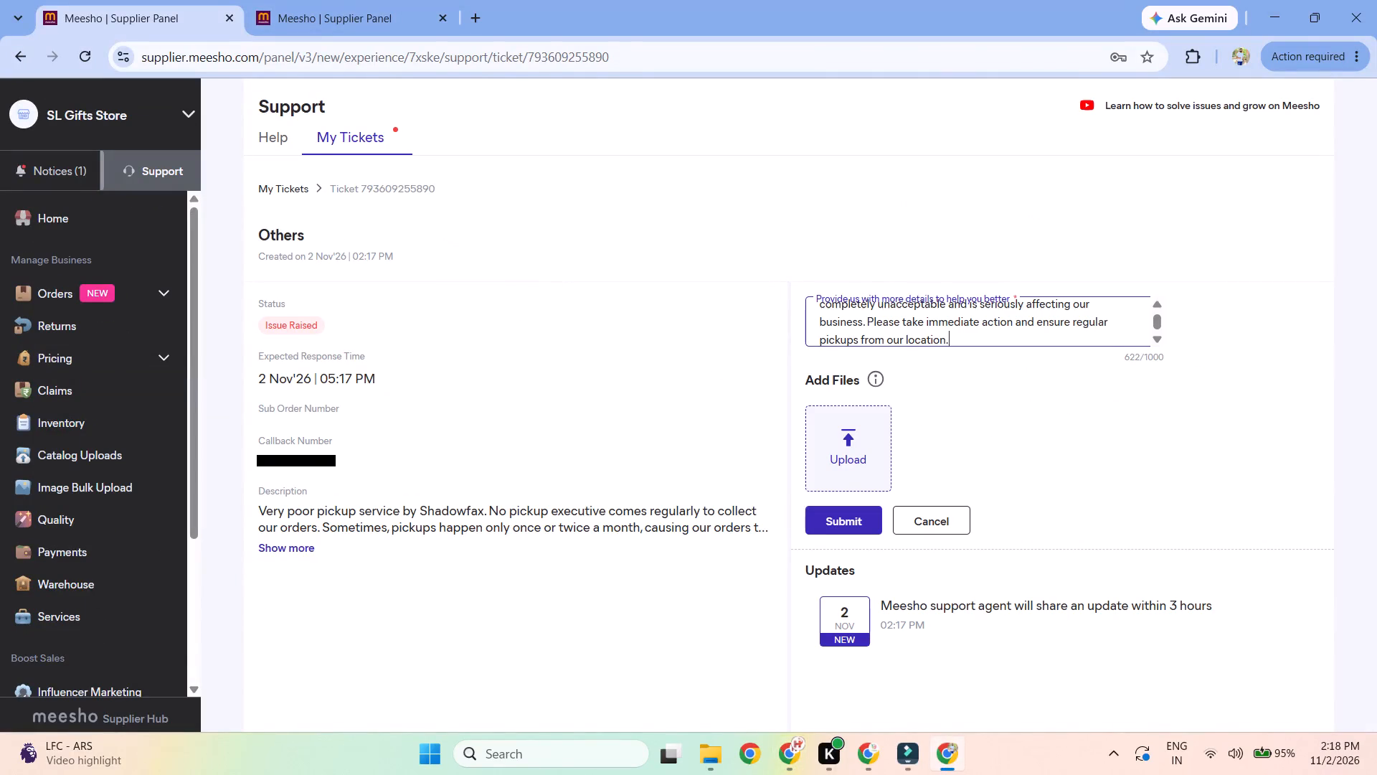
# Submit the filled-in reply with the Shadowfax complaint on the Others ticket.
pyautogui.press('BackSpace')
pyautogui.press('Return')
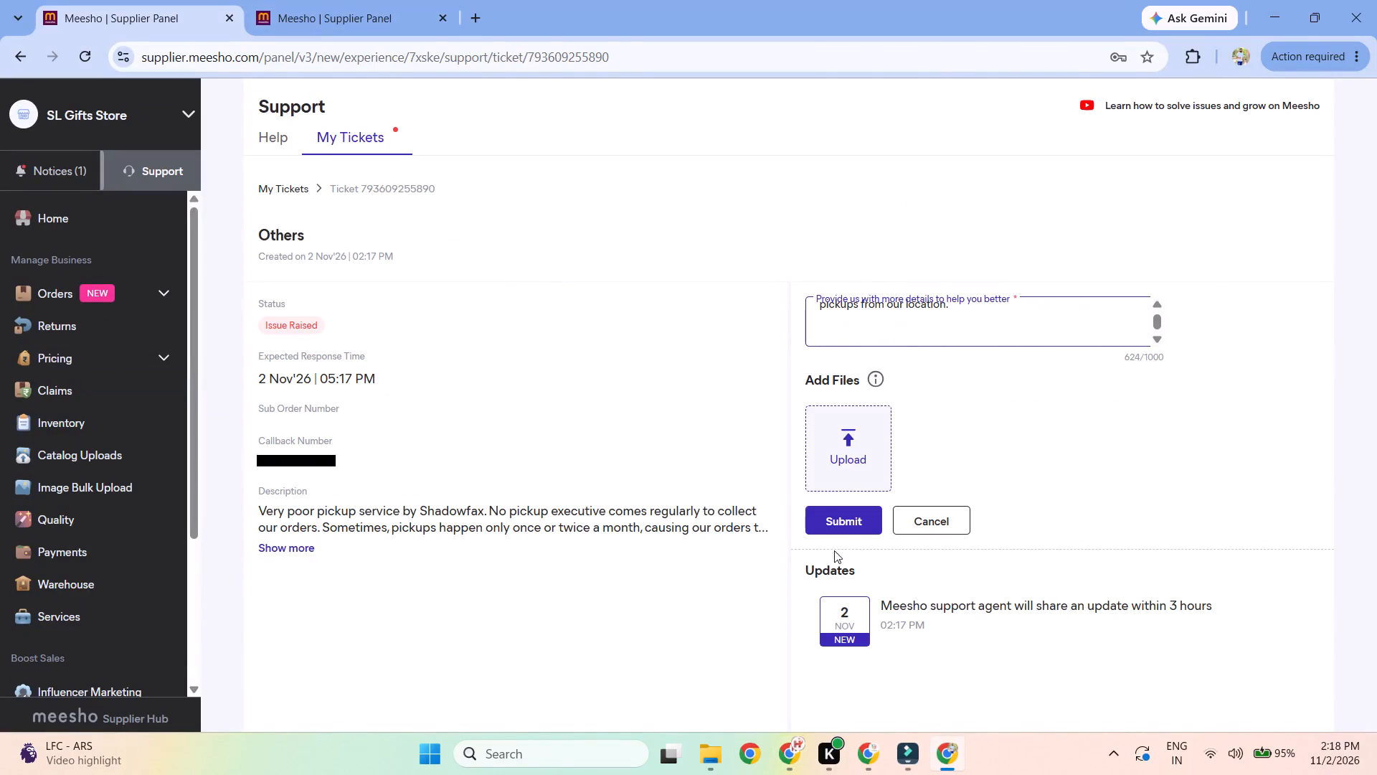
pyautogui.click(846, 529)
# Open another reply on the Others ticket, fill in the same copied Shadowfax complaint and submit it.
pyautogui.click(958, 316)
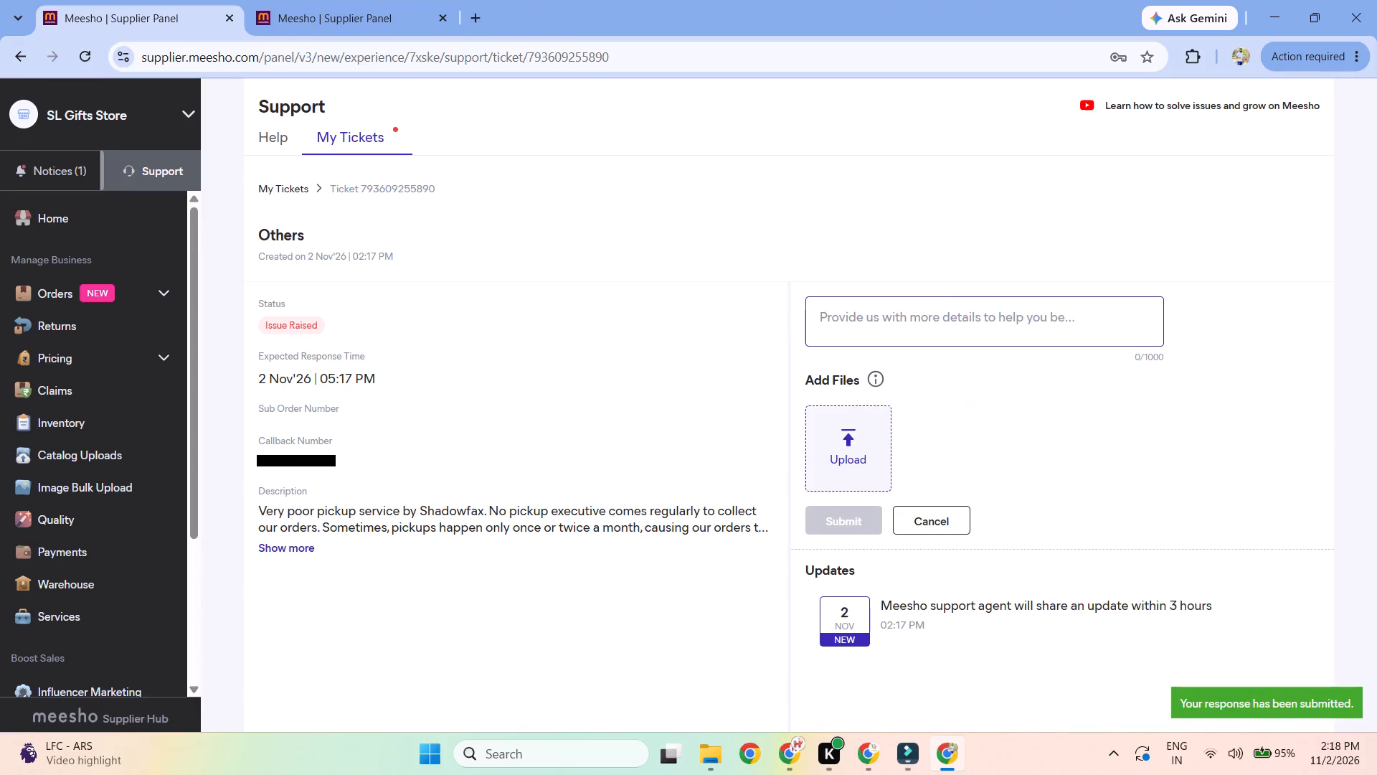
pyautogui.click(919, 323)
pyautogui.hotkey('ctrl', 'v')
pyautogui.press('Return')
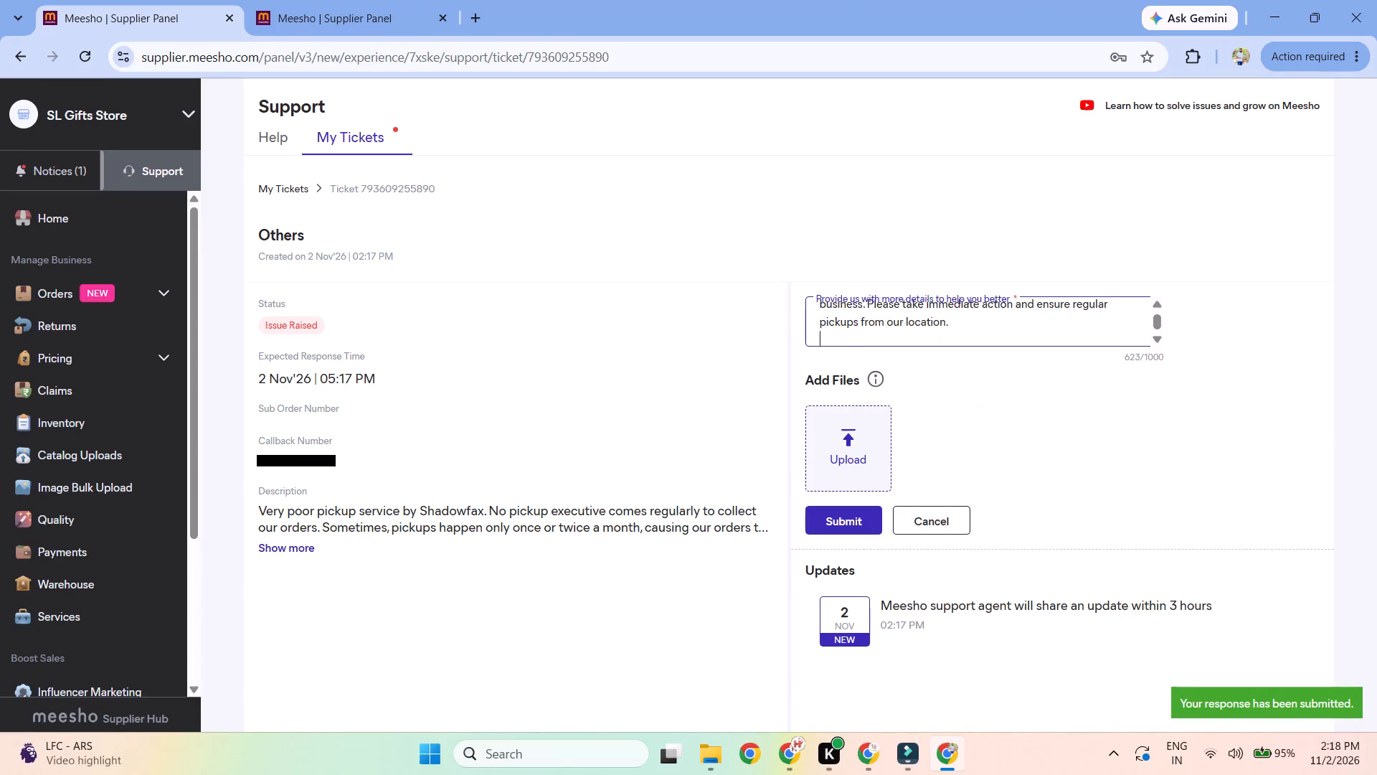
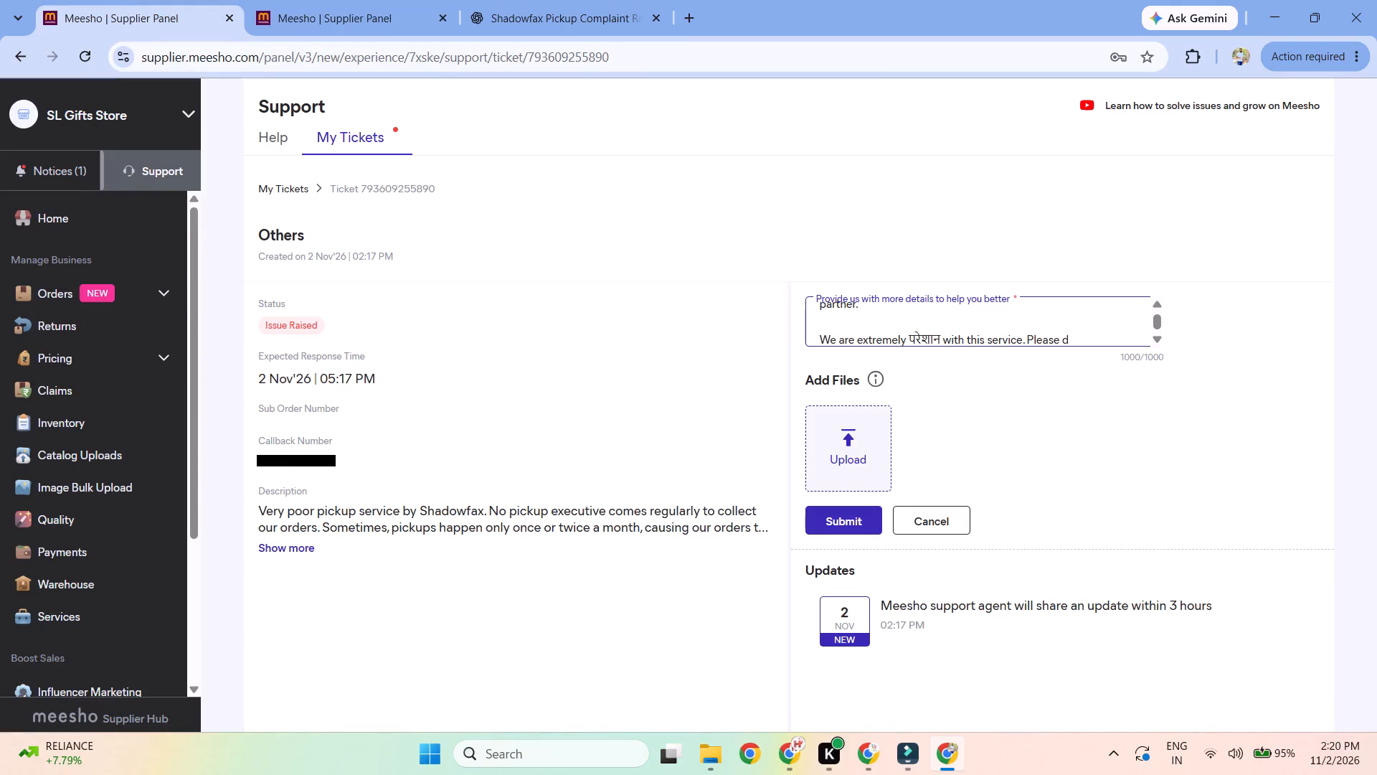
pyautogui.scroll(6, 918, 360)
pyautogui.scroll(-6, 924, 326)
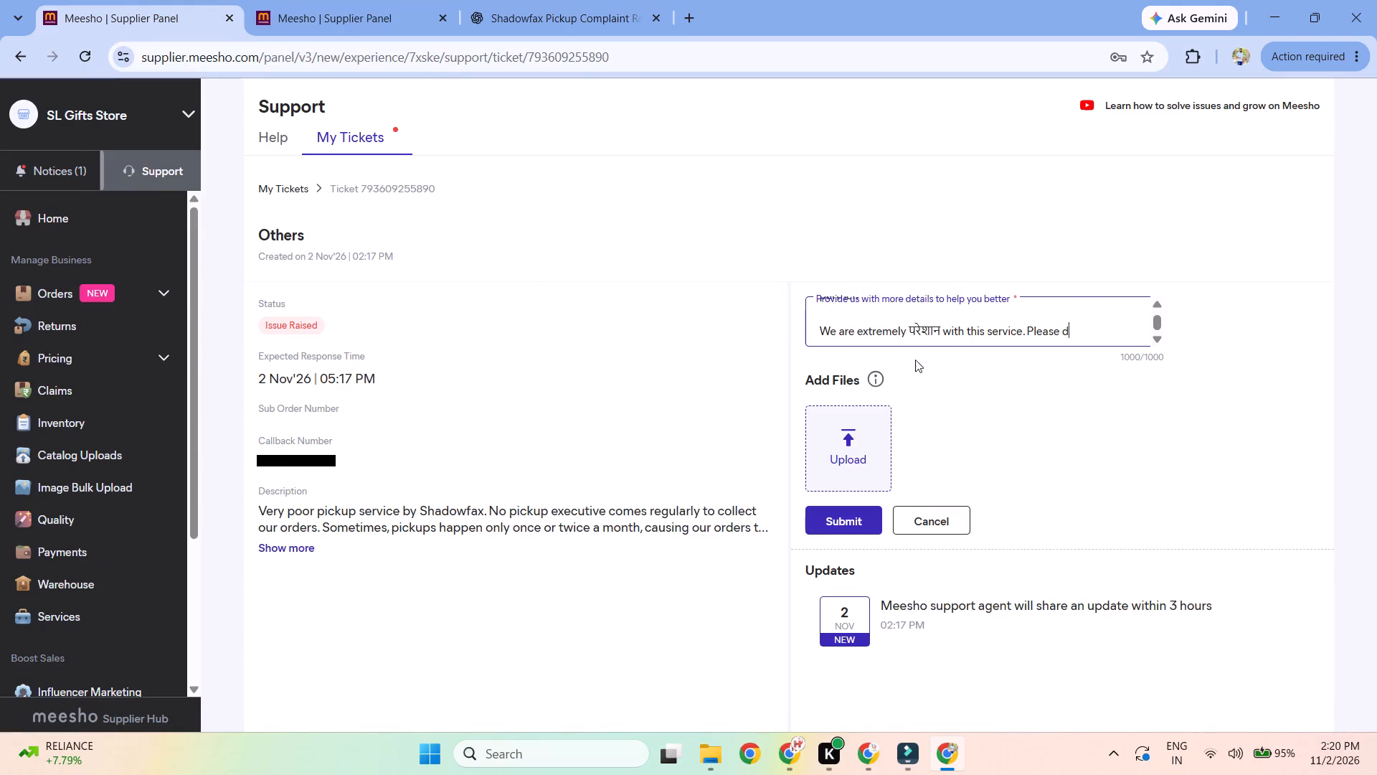
pyautogui.click(855, 531)
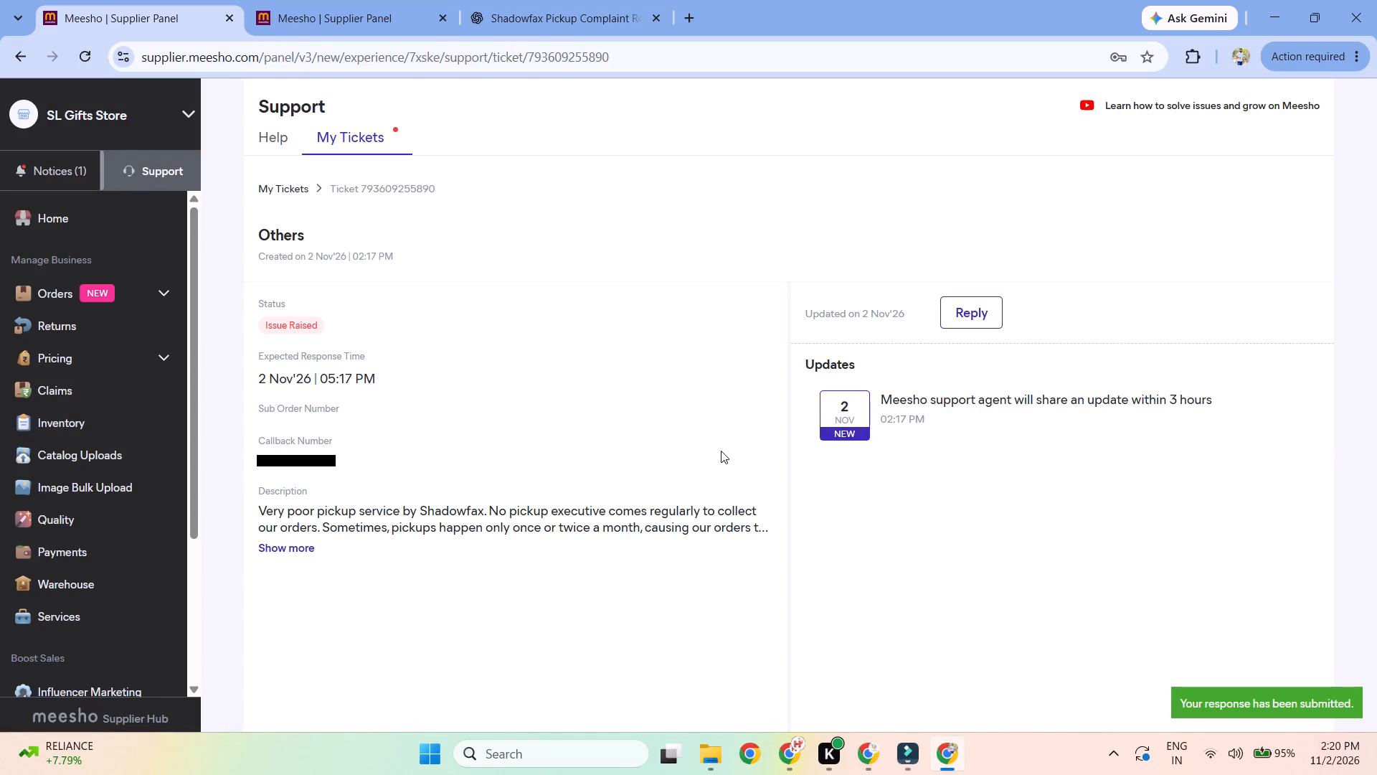
pyautogui.scroll(1, 450, 478)
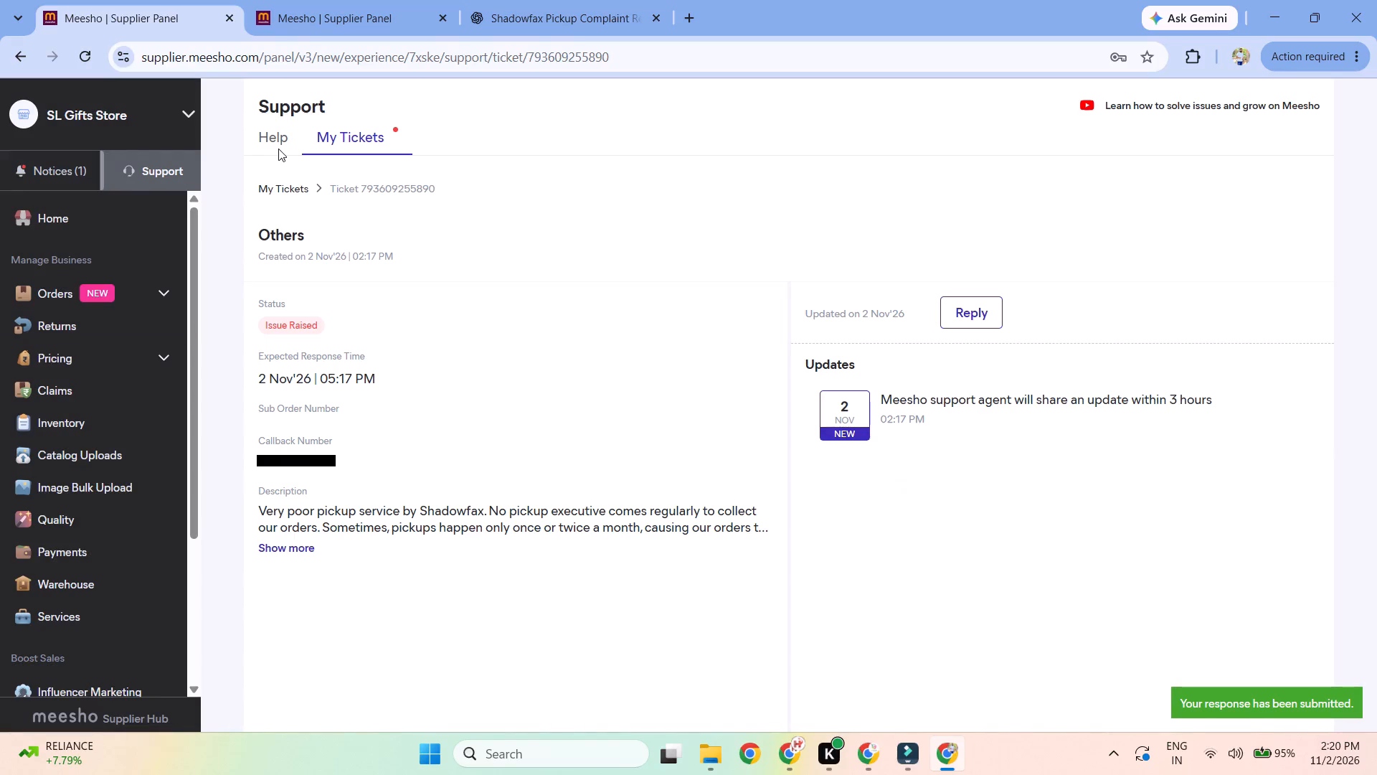
# Go to the support Help page and view the issues listed under the Payments category.
pyautogui.click(280, 147)
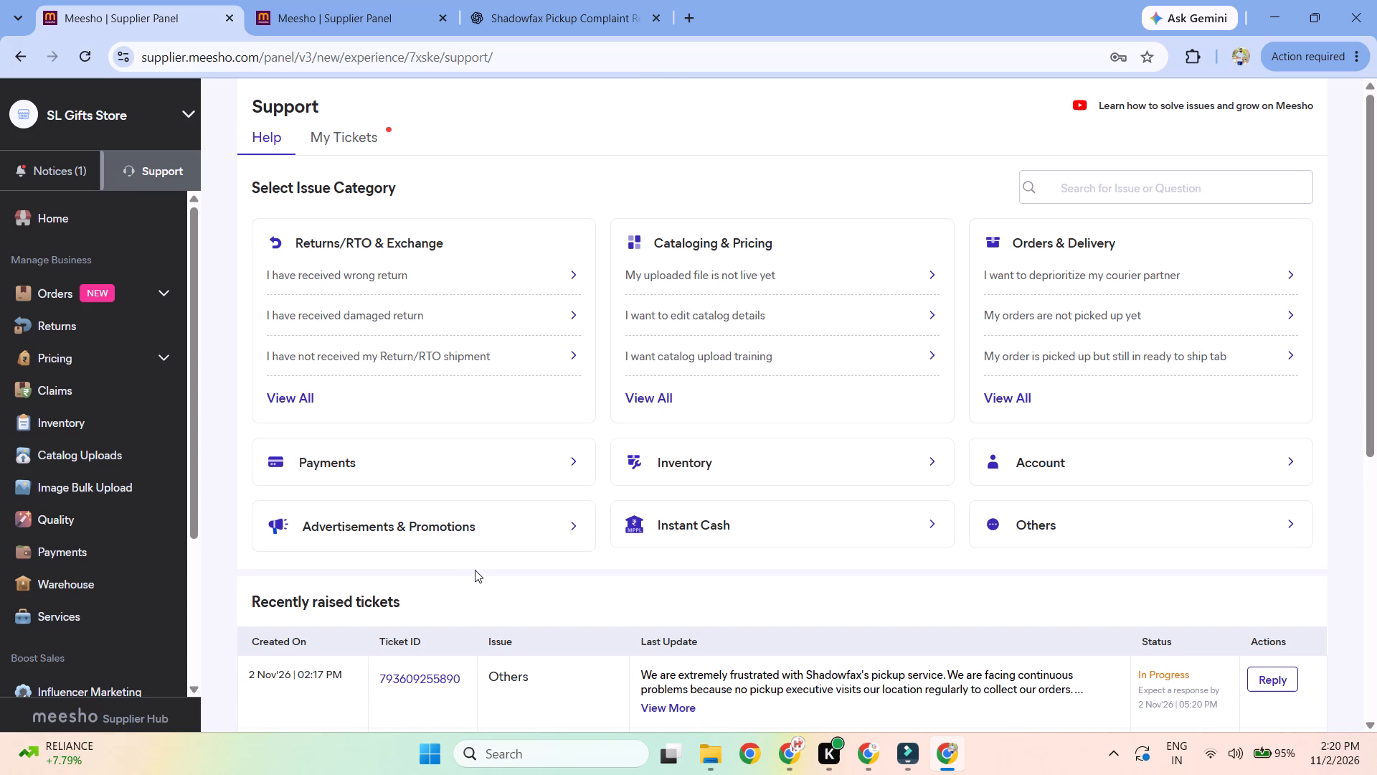
pyautogui.scroll(1, 463, 556)
pyautogui.click(470, 454)
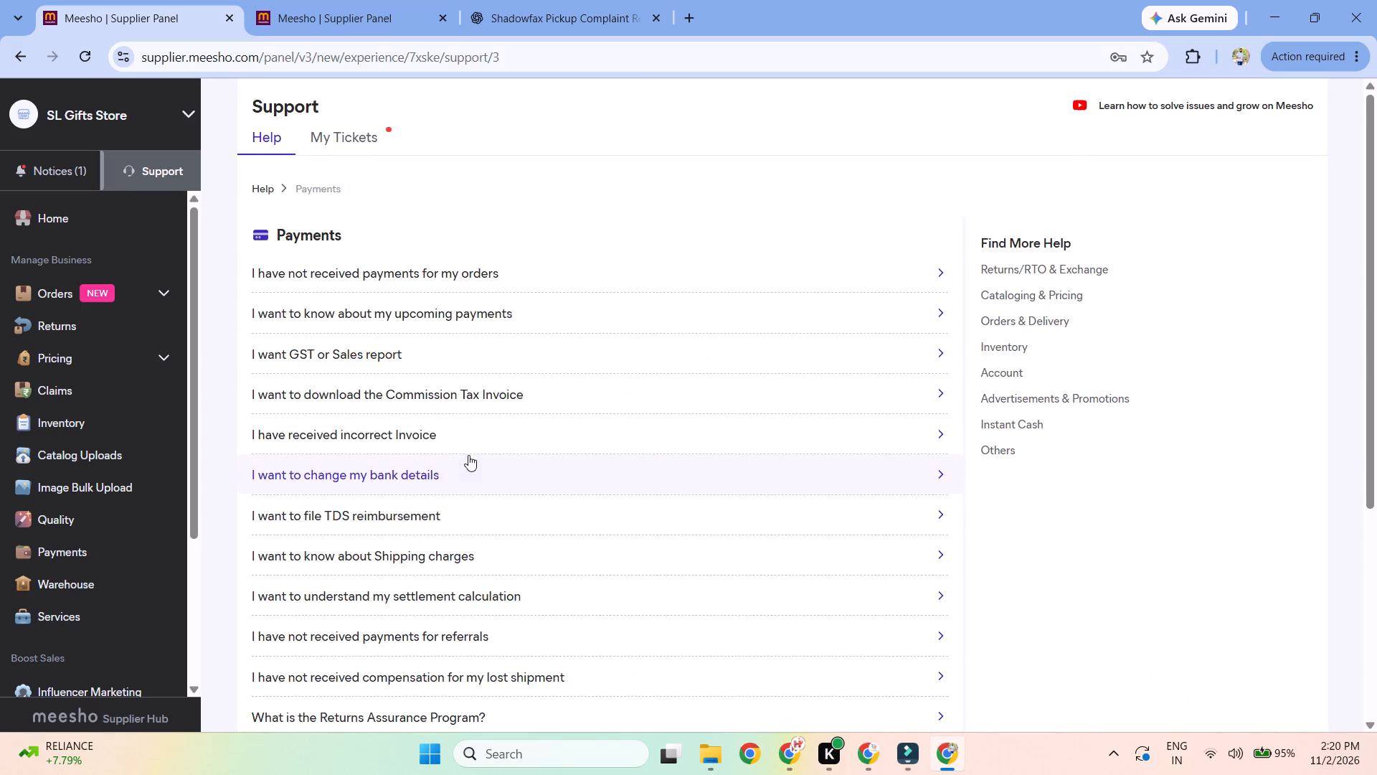
pyautogui.click(469, 466)
# Examine the return rate, courier return rate, reverse shipping cost and product performance in the SL Gifts Store returns overview.
pyautogui.click(94, 332)
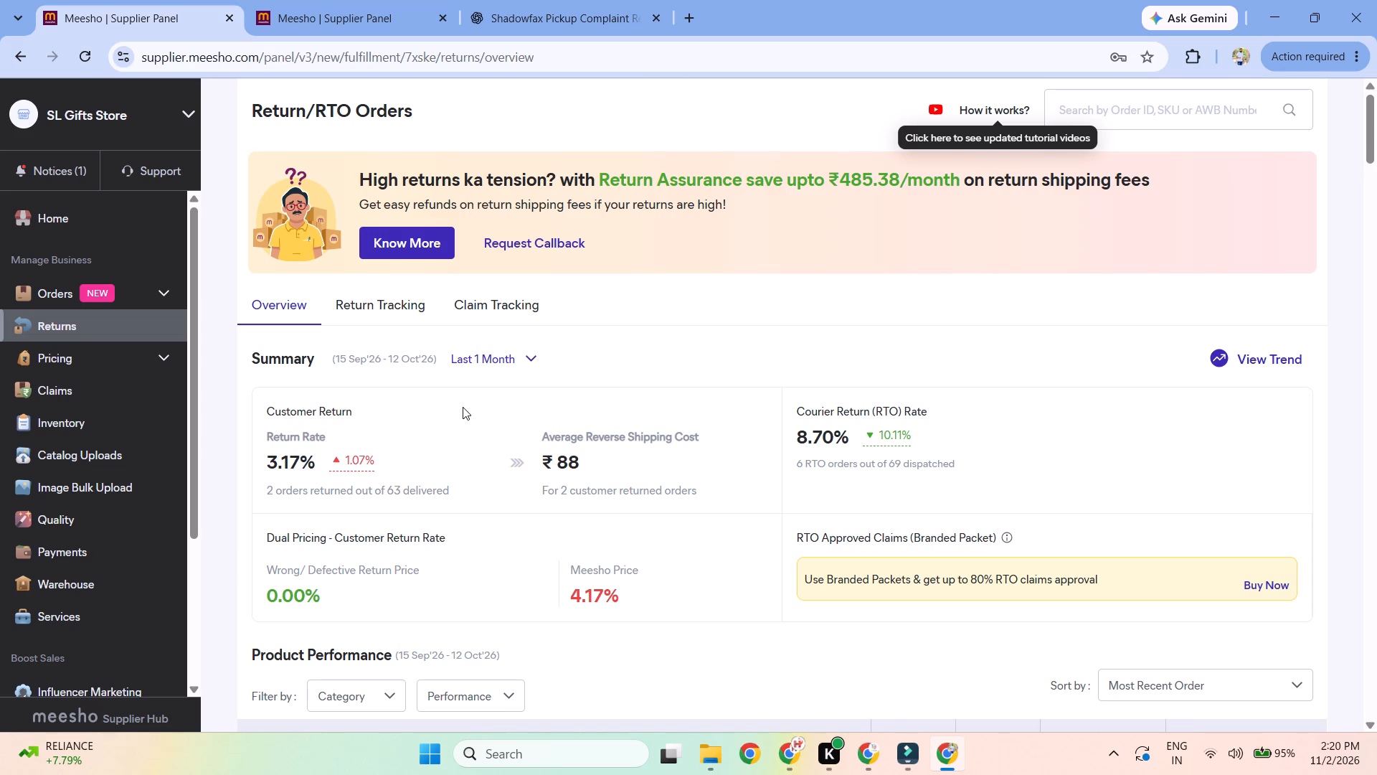
pyautogui.moveTo(412, 466); pyautogui.dragTo(255, 458)
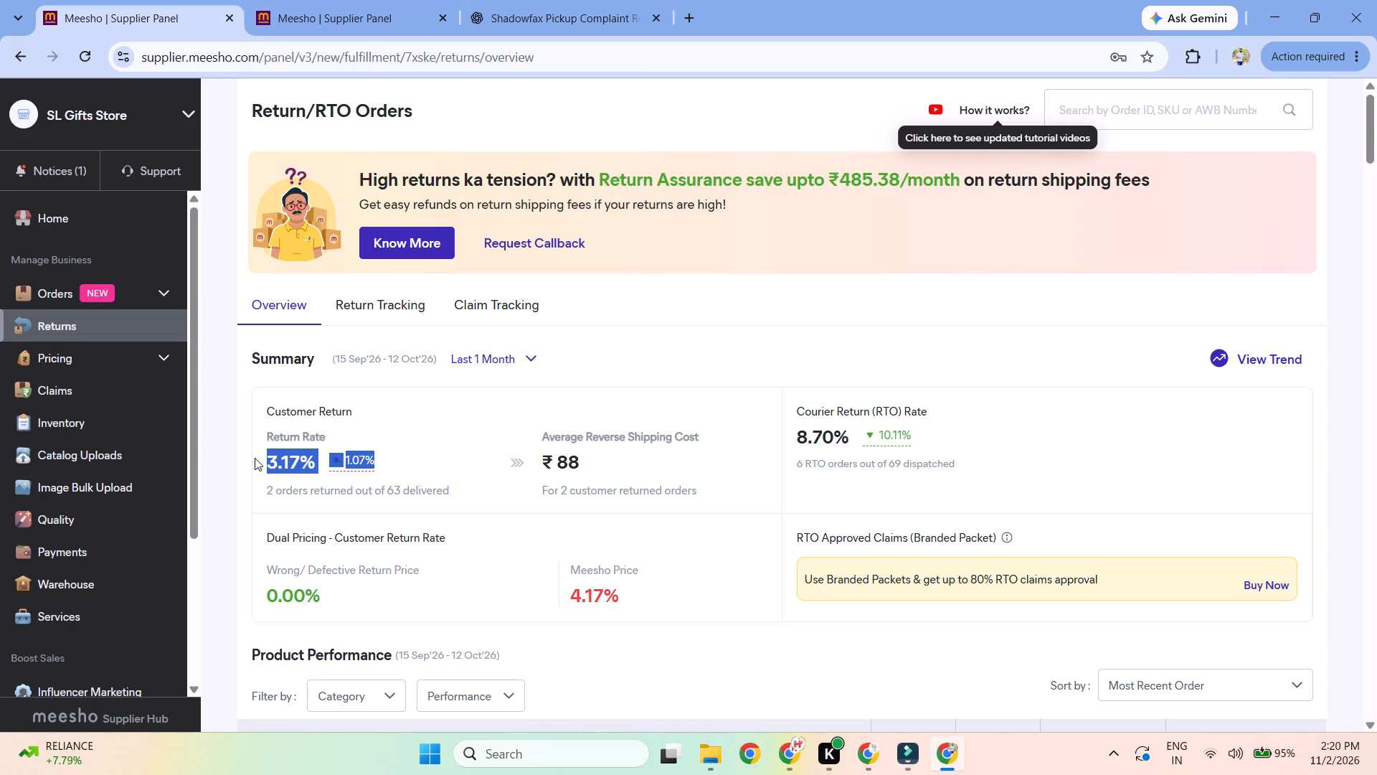
pyautogui.moveTo(255, 458); pyautogui.dragTo(252, 459)
pyautogui.moveTo(798, 434); pyautogui.dragTo(942, 432)
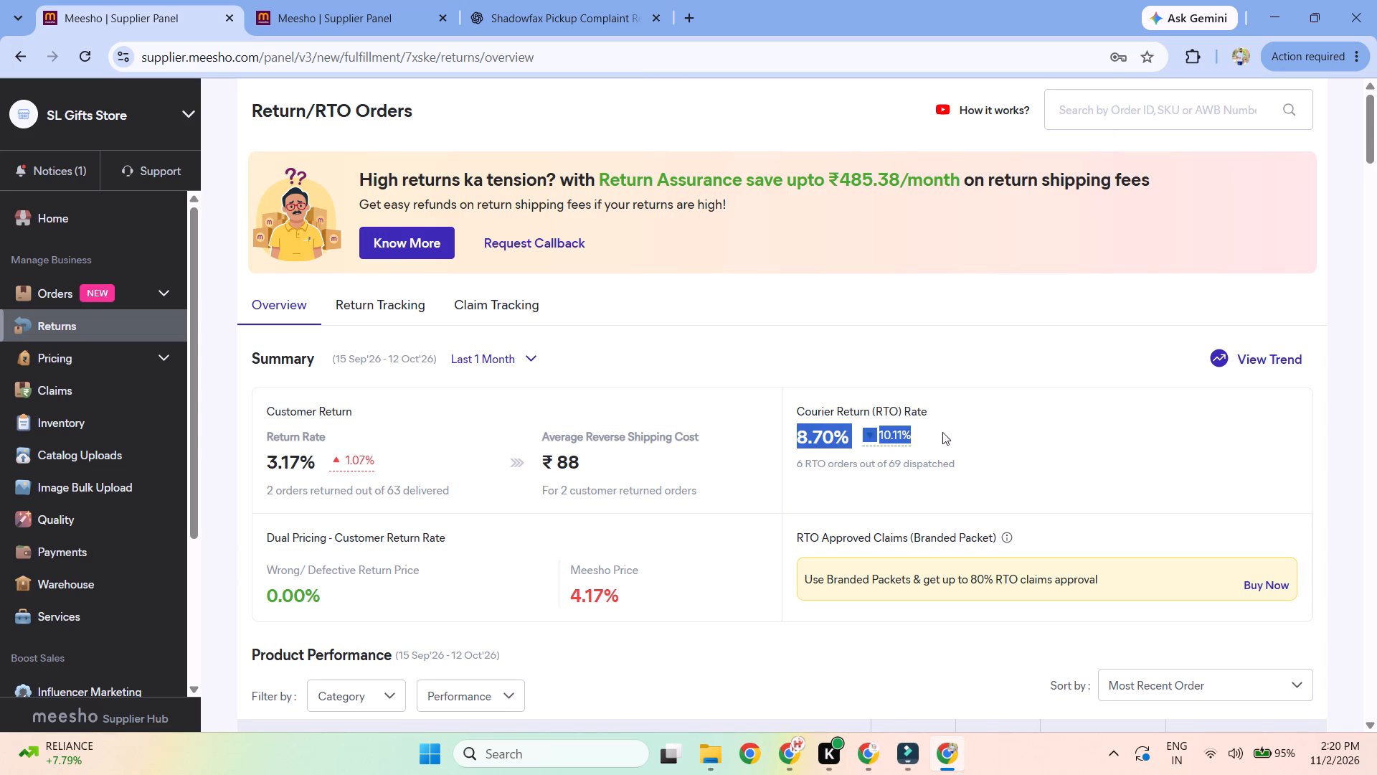
pyautogui.moveTo(942, 432); pyautogui.dragTo(943, 432)
pyautogui.moveTo(599, 464); pyautogui.dragTo(554, 457)
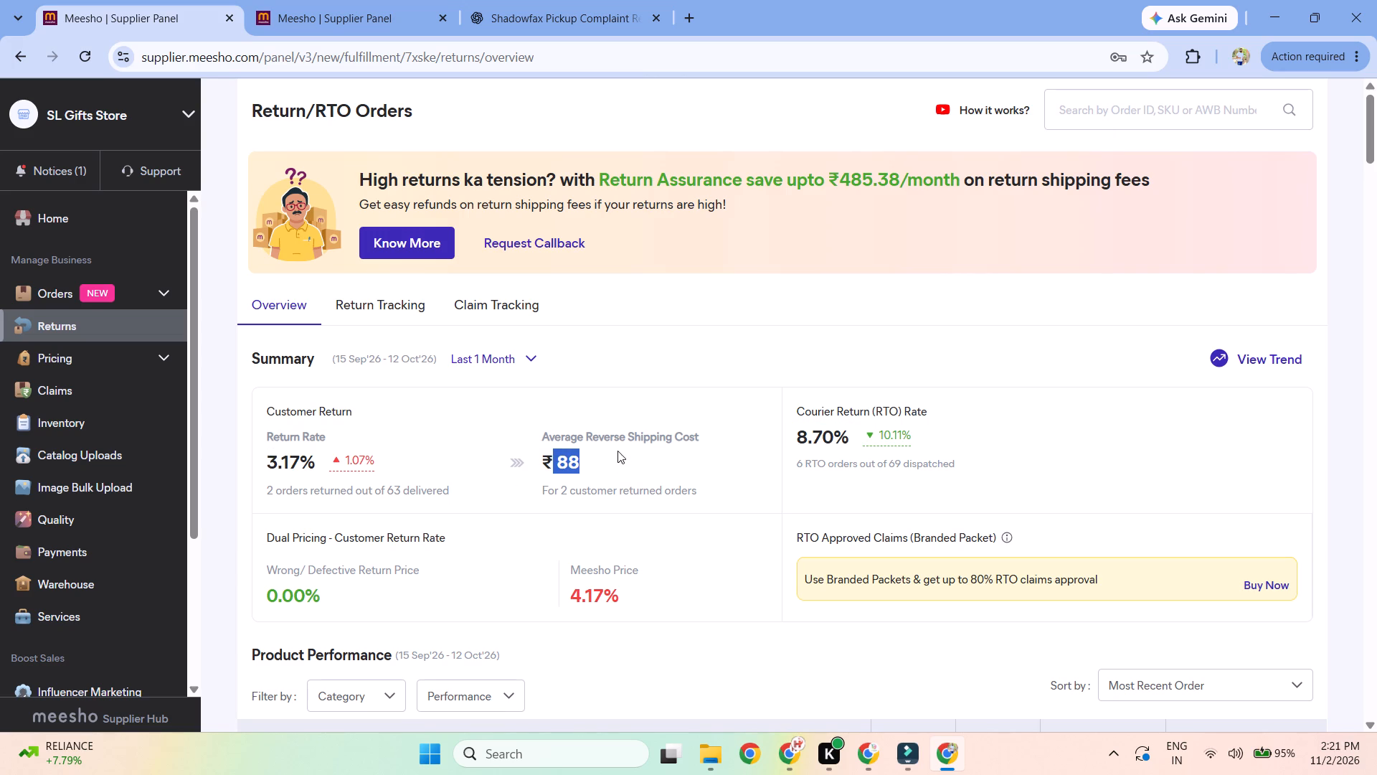
pyautogui.moveTo(709, 438); pyautogui.dragTo(528, 444)
pyautogui.scroll(-2, 631, 467)
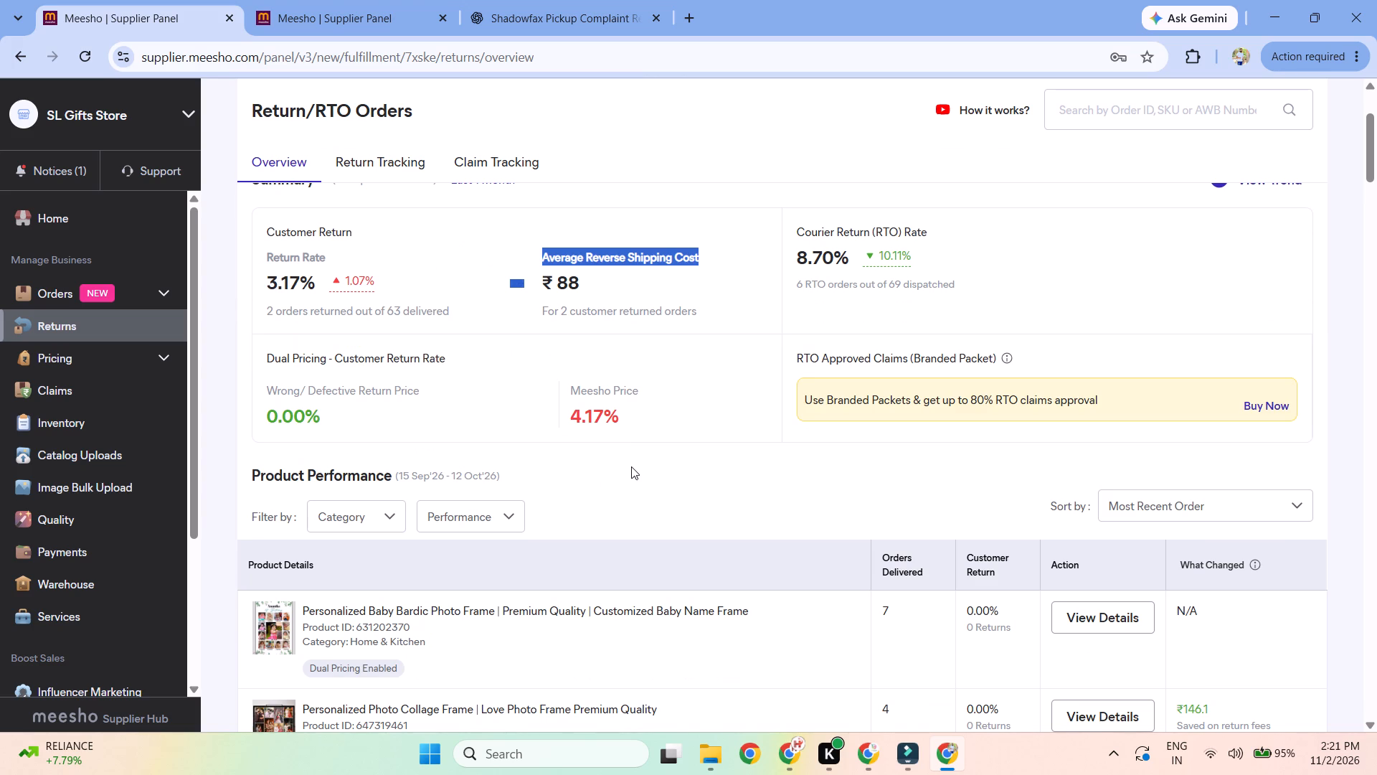
pyautogui.scroll(-6, 628, 461)
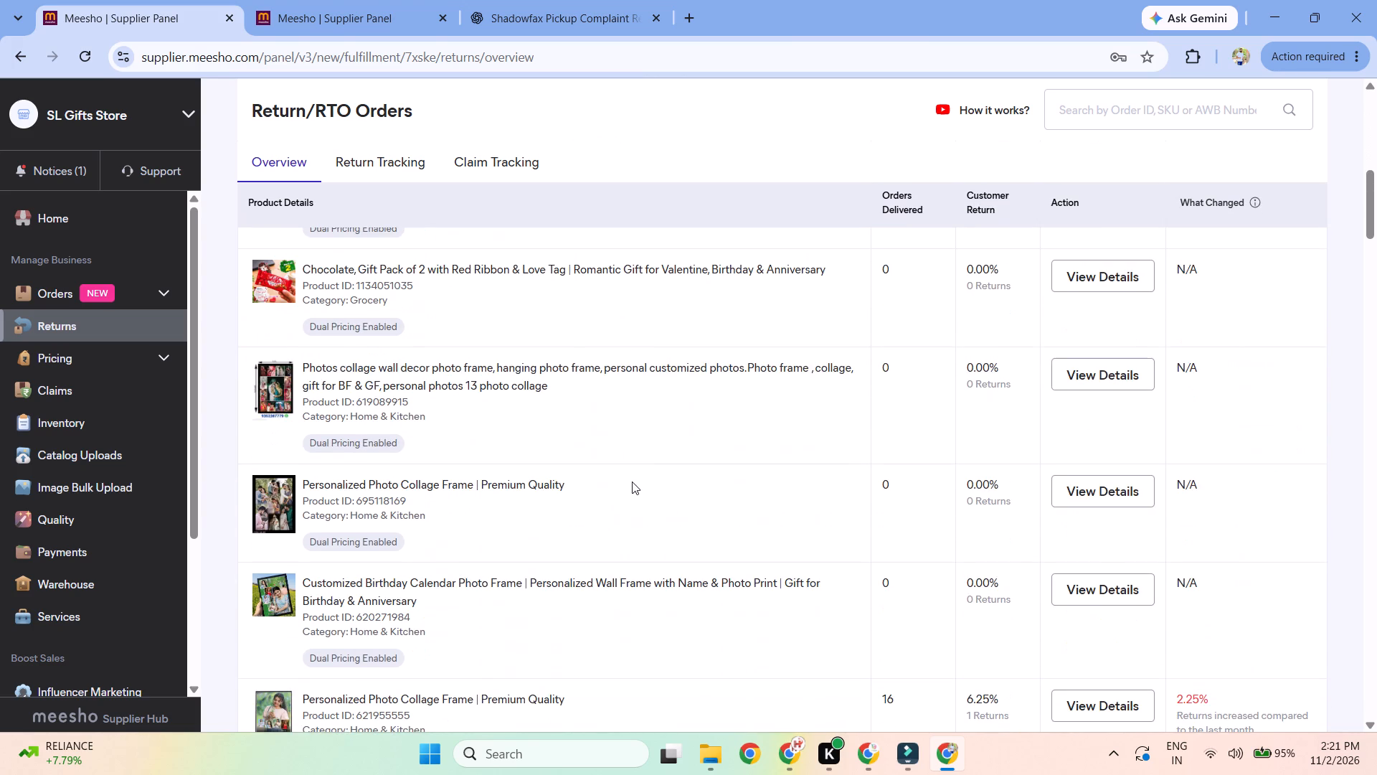
pyautogui.scroll(-4, 632, 482)
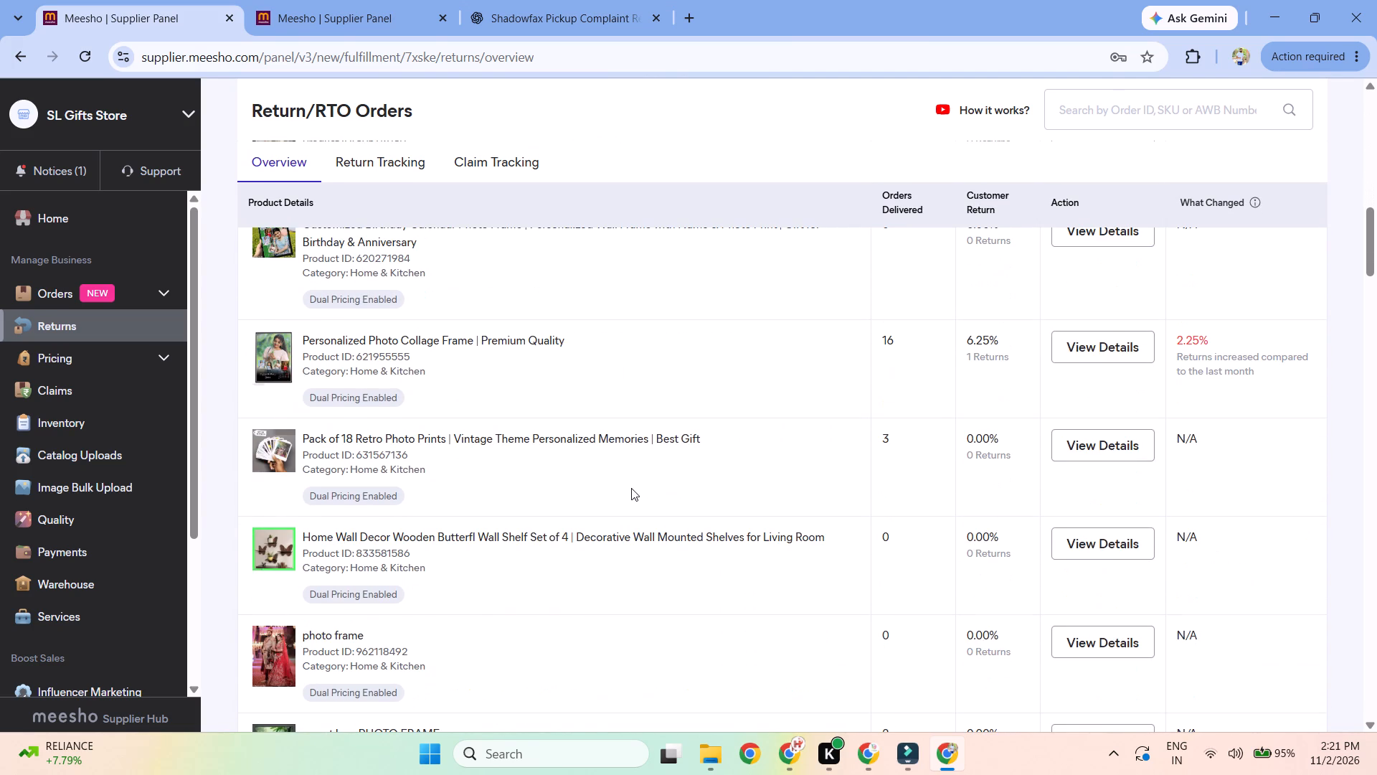
pyautogui.scroll(5, 631, 488)
# Look through the in-transit returns in Return Tracking, including their courier partners and expected delivery dates.
pyautogui.click(361, 151)
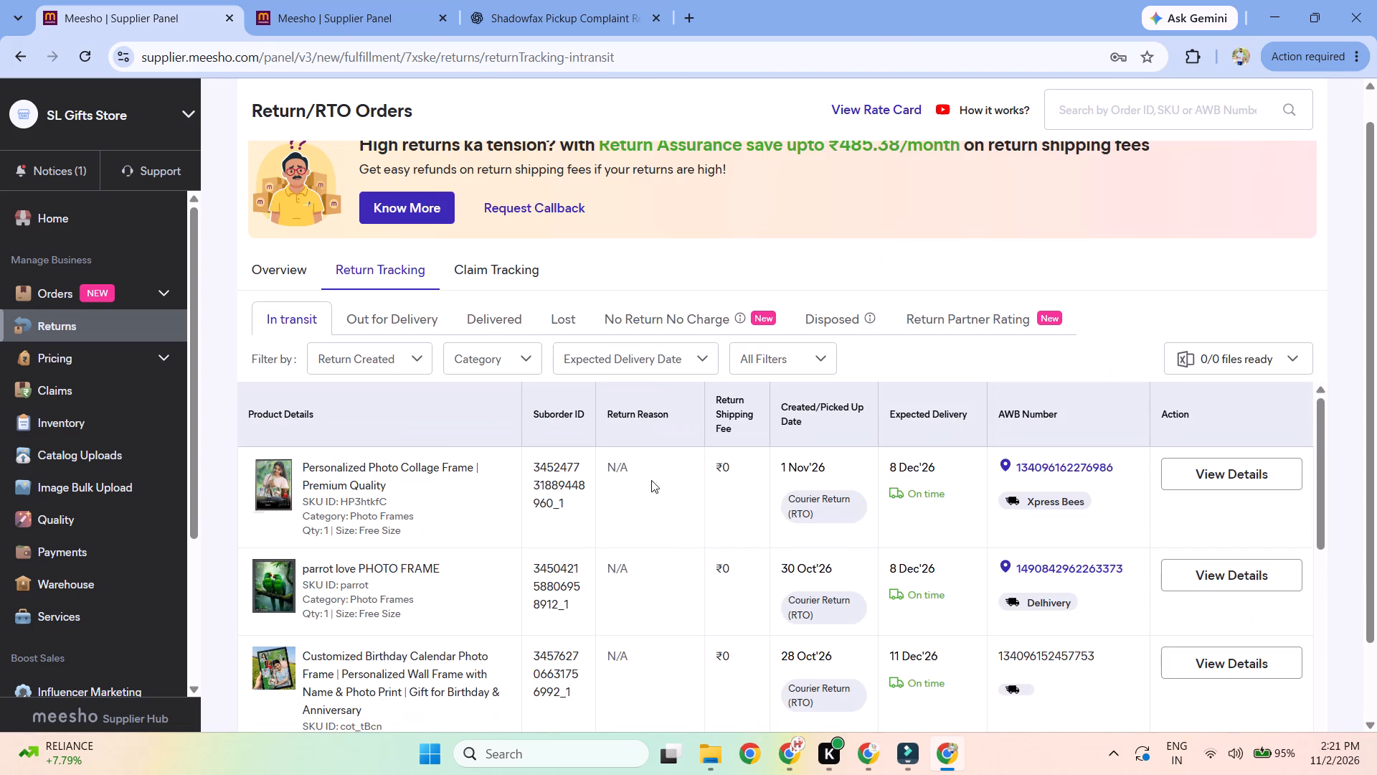
pyautogui.scroll(-20, 651, 499)
pyautogui.scroll(-1, 651, 499)
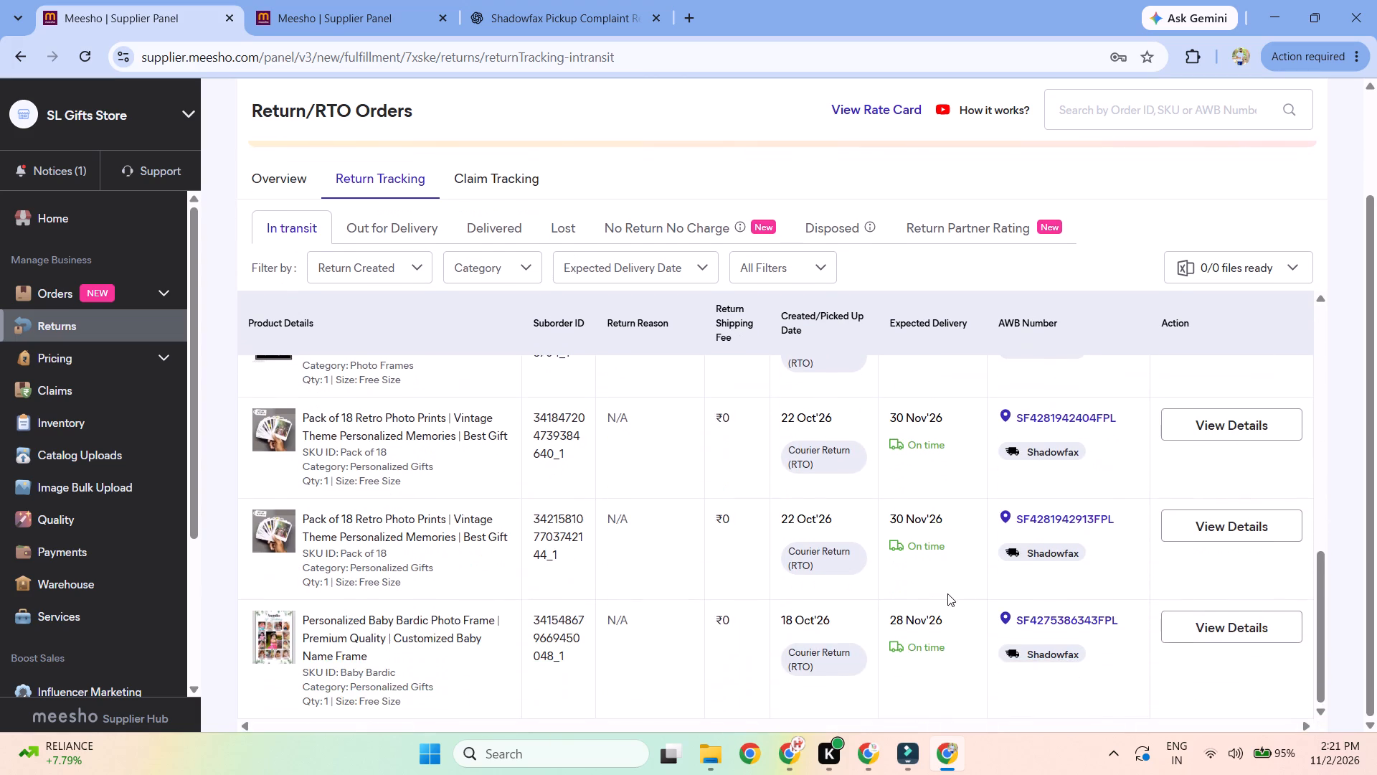
pyautogui.scroll(-2, 947, 593)
pyautogui.scroll(18, 758, 608)
pyautogui.scroll(-5, 517, 520)
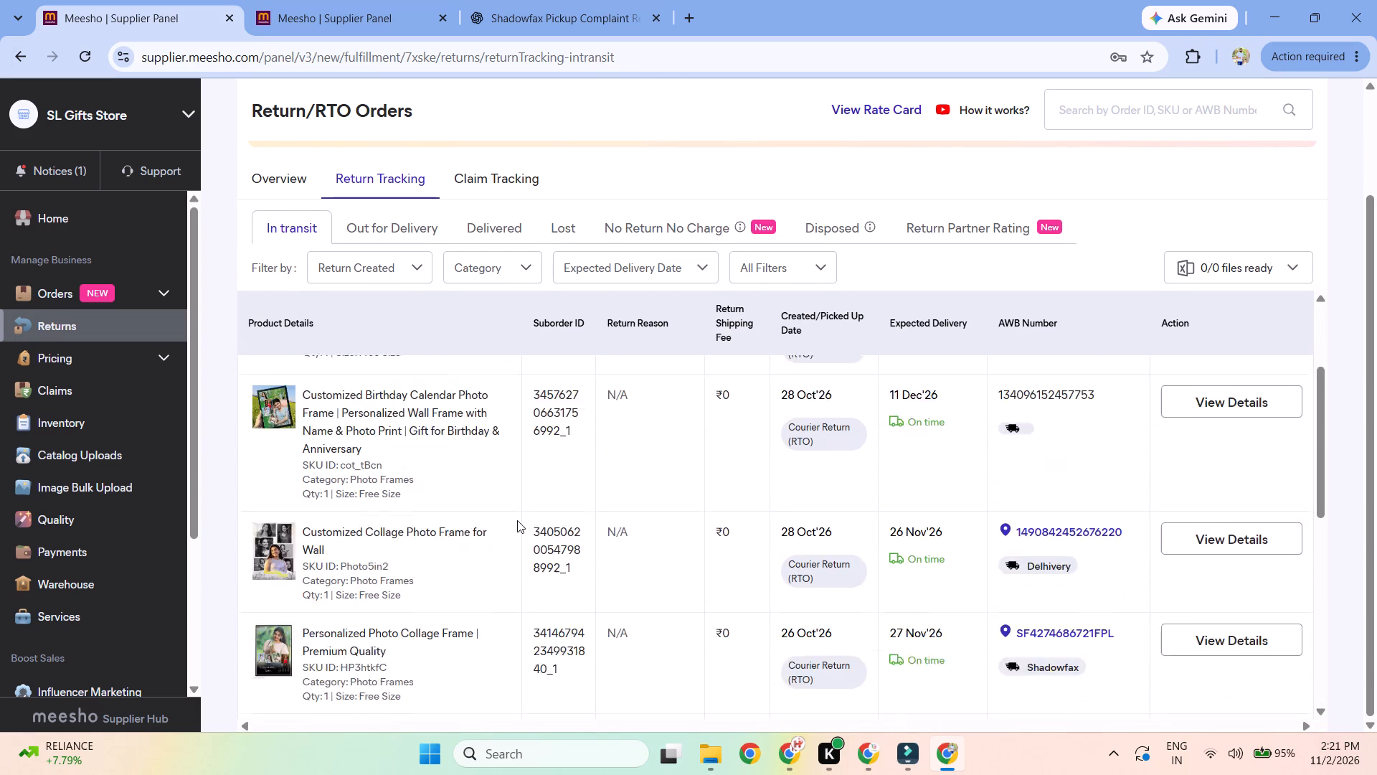
pyautogui.scroll(-16, 517, 520)
pyautogui.scroll(-1, 574, 538)
pyautogui.scroll(6, 575, 540)
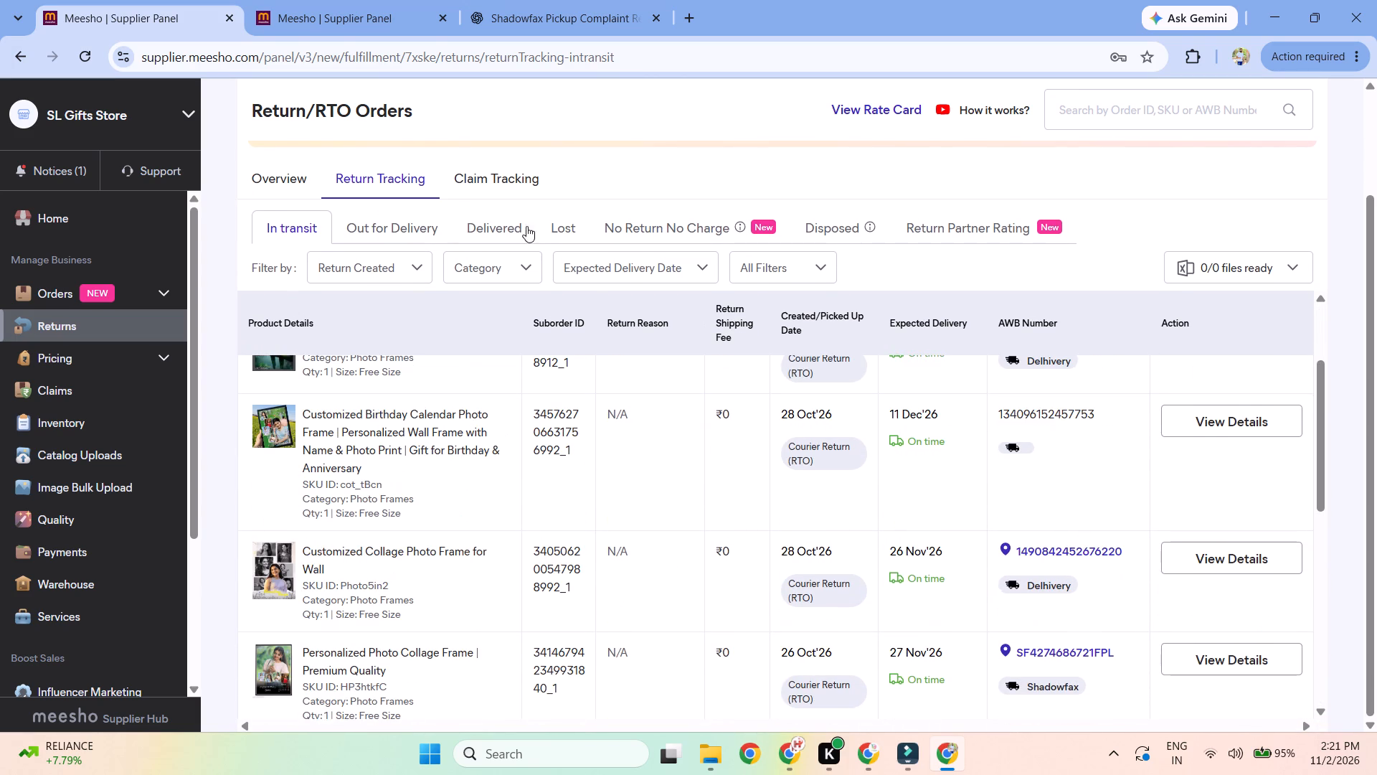
# Check the Out for Delivery, Delivered, Lost and No Return No Charge categories in Return Tracking.
pyautogui.click(460, 225)
pyautogui.click(385, 345)
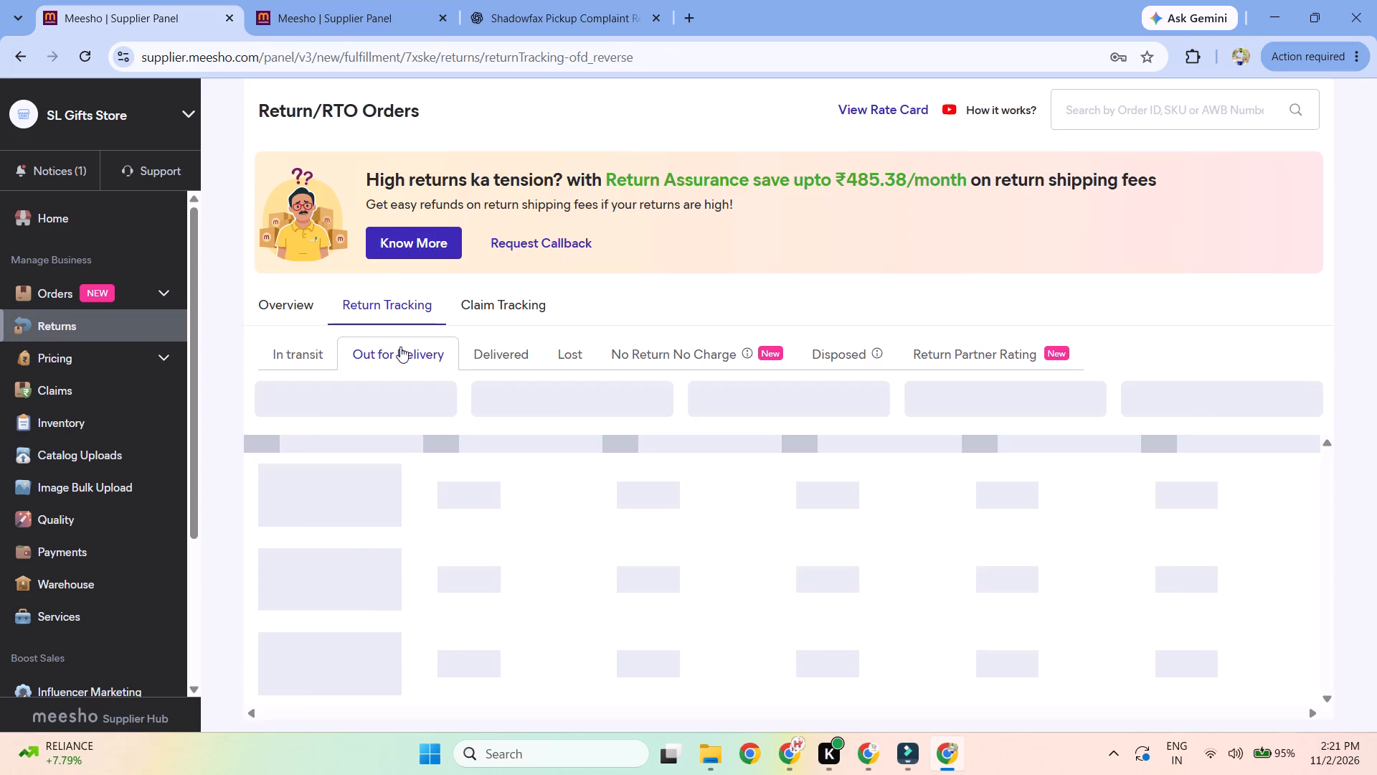
pyautogui.click(533, 363)
pyautogui.click(552, 357)
pyautogui.click(640, 354)
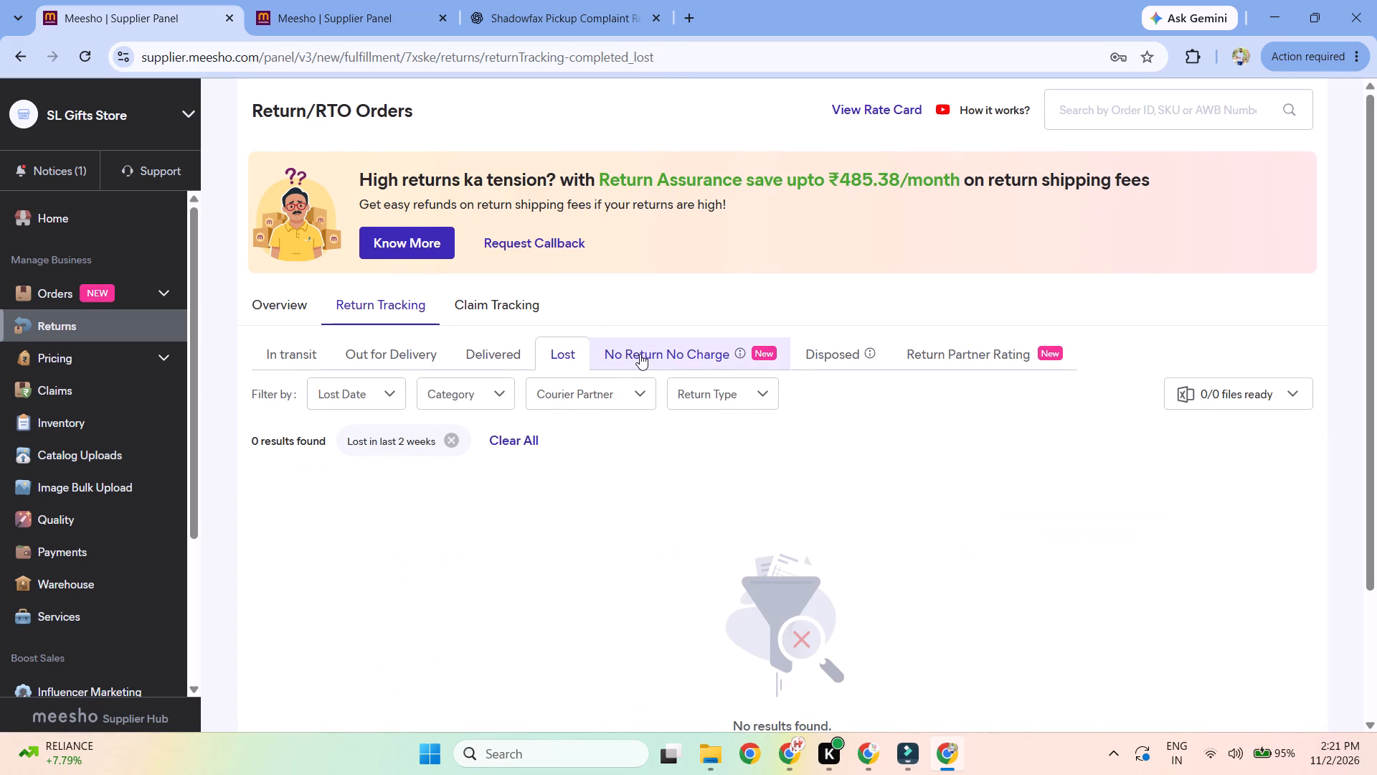
pyautogui.scroll(-5, 561, 423)
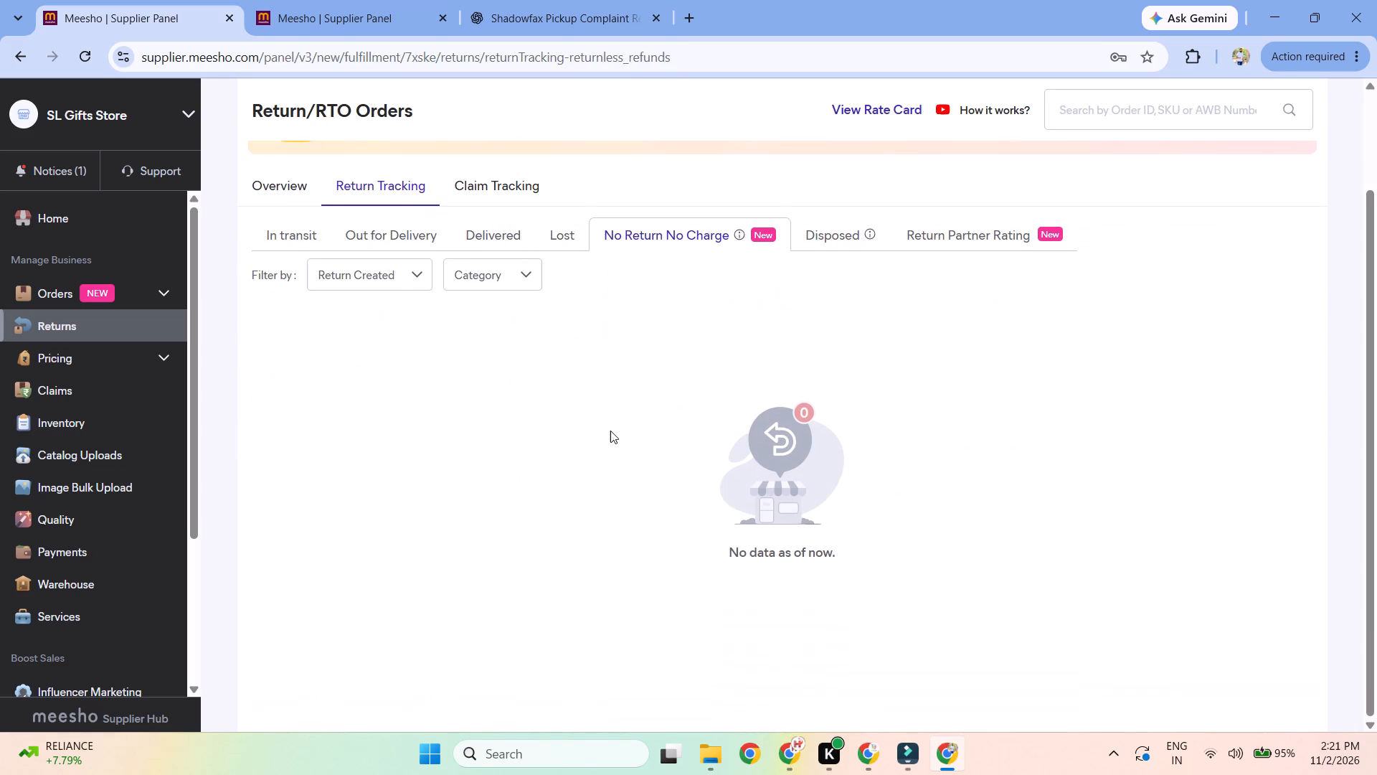
pyautogui.scroll(-1, 610, 431)
pyautogui.scroll(9, 365, 447)
# Open the pending orders list of SL Gifts Store.
pyautogui.click(75, 292)
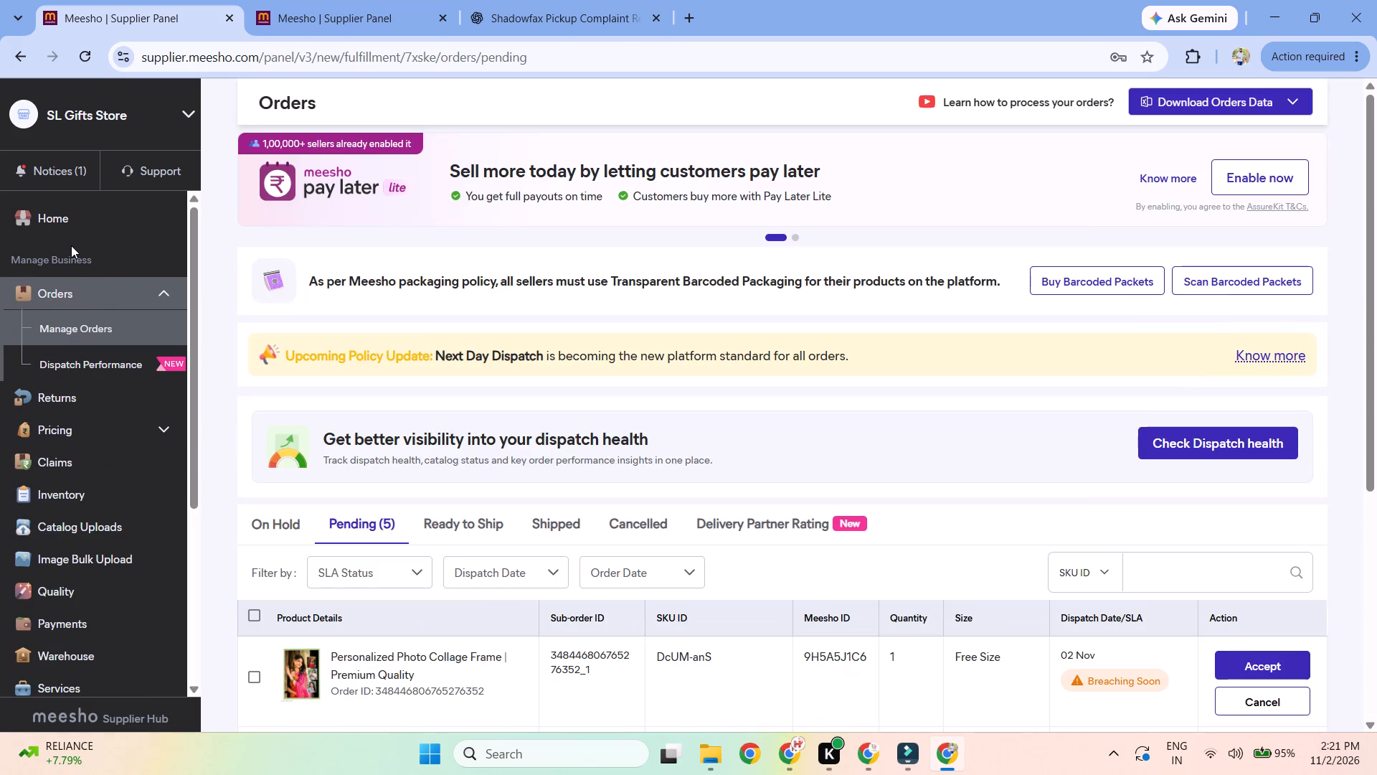
# Open the 22-Nov Miss & 6-dec FSMS sale event in Promotions and review the products already participating.
pyautogui.scroll(-3, 82, 605)
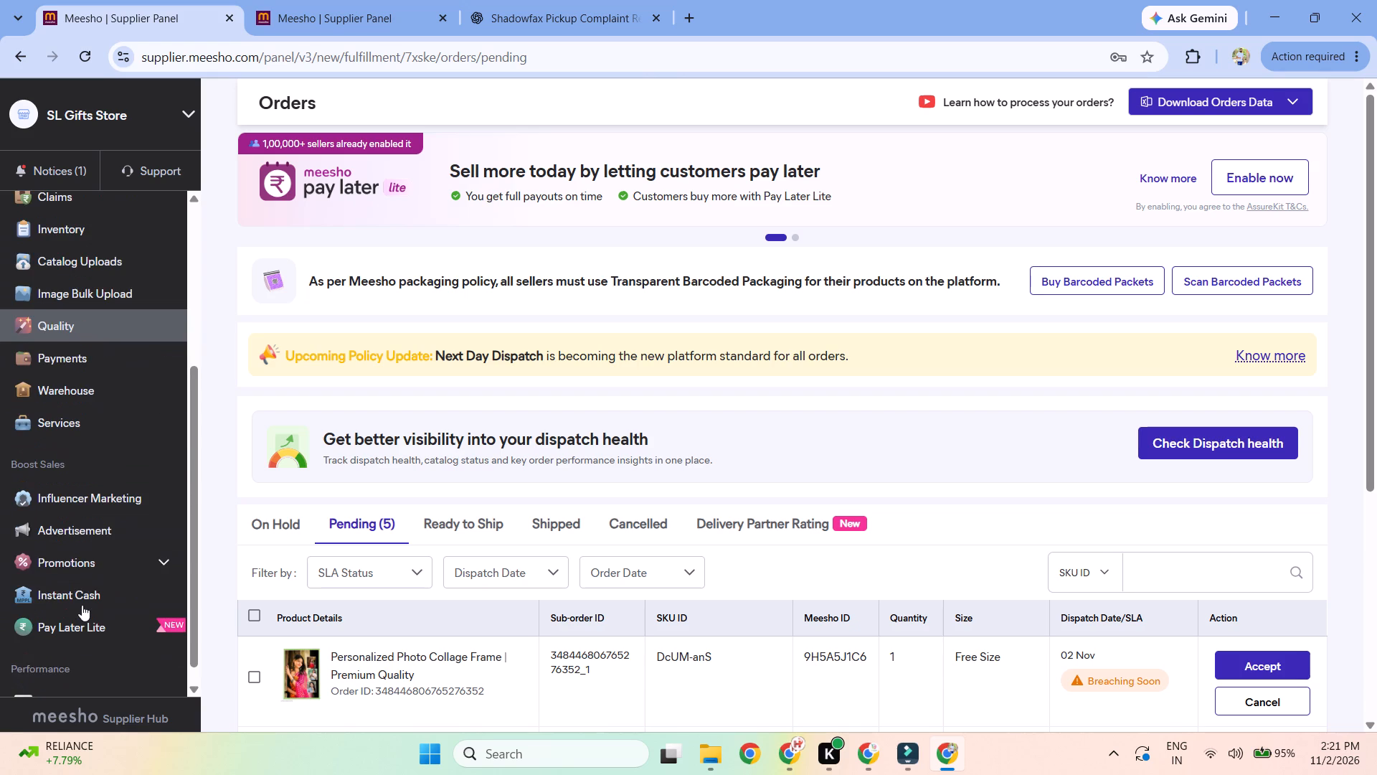
pyautogui.click(82, 548)
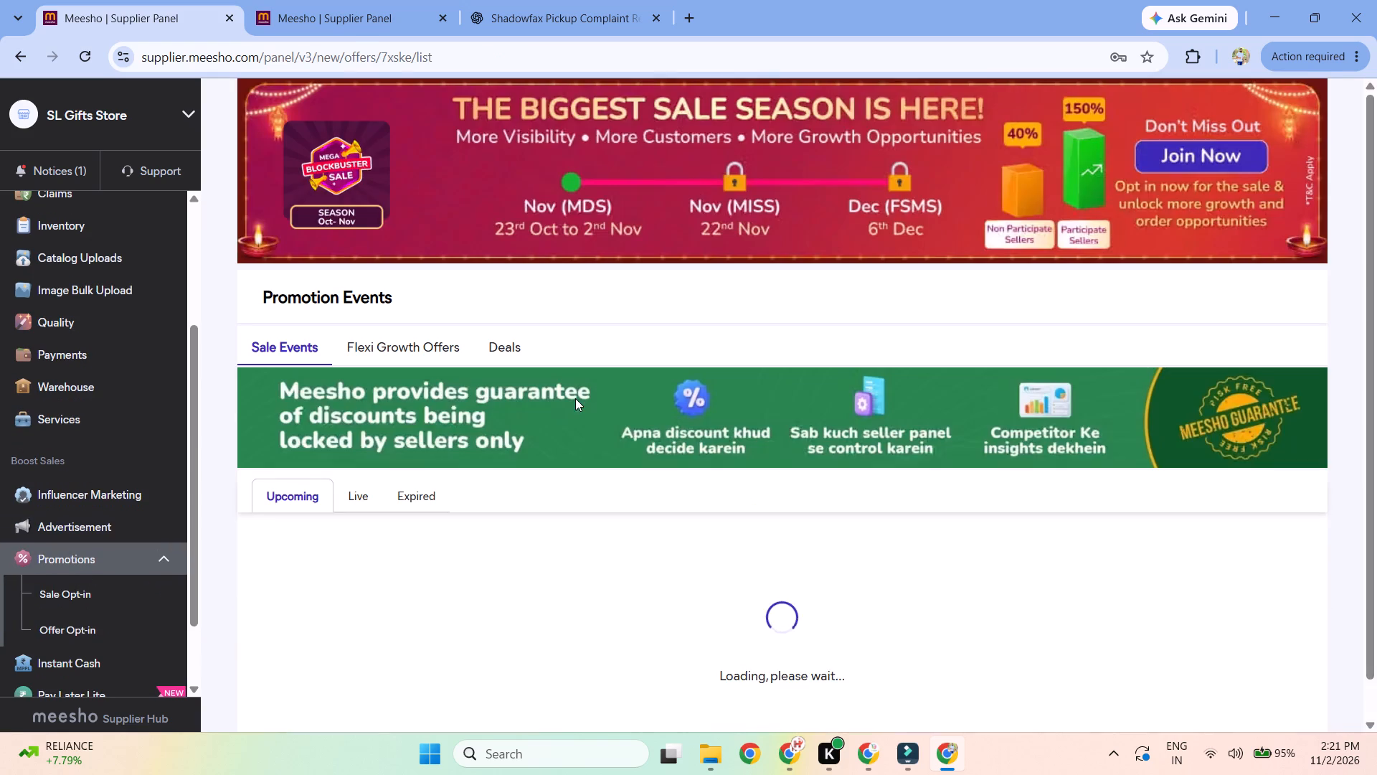
pyautogui.scroll(-3, 507, 540)
pyautogui.click(1236, 632)
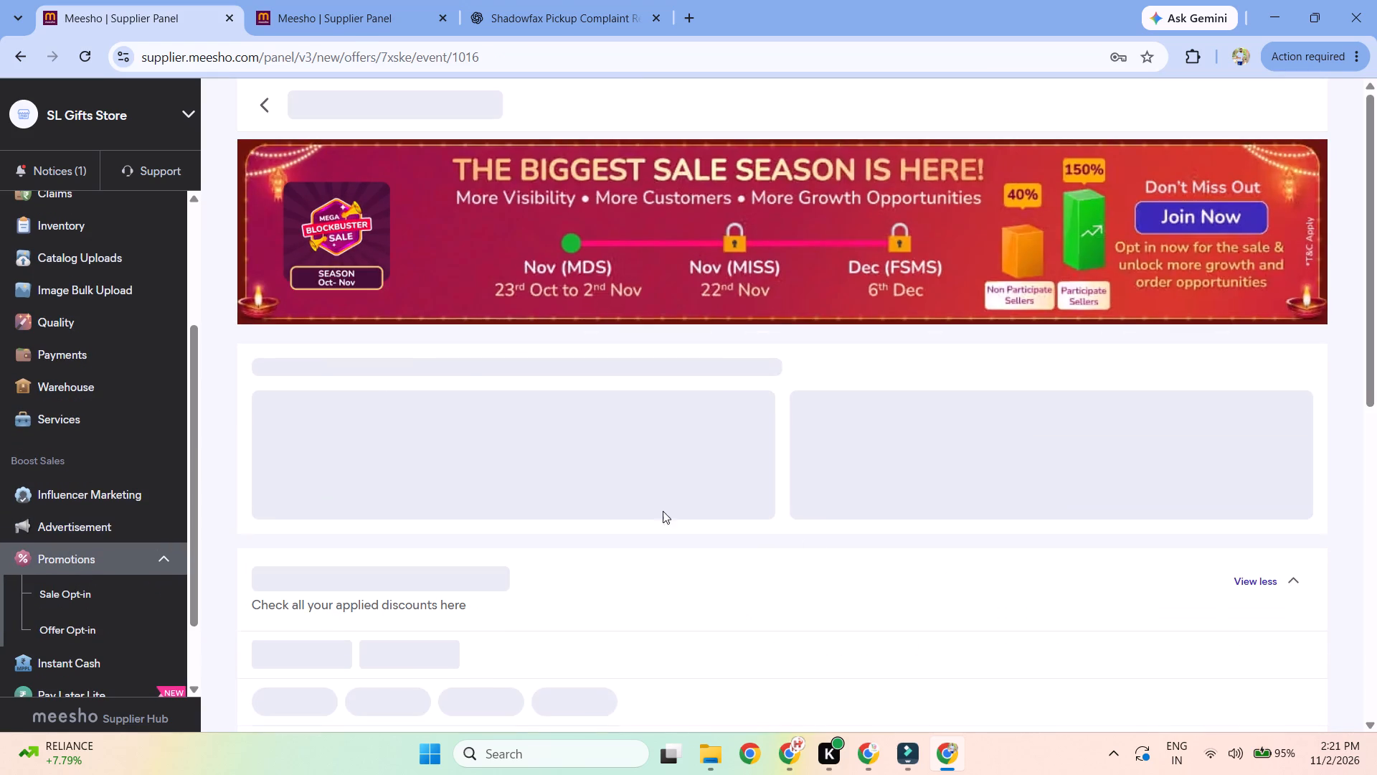
pyautogui.scroll(-3, 524, 465)
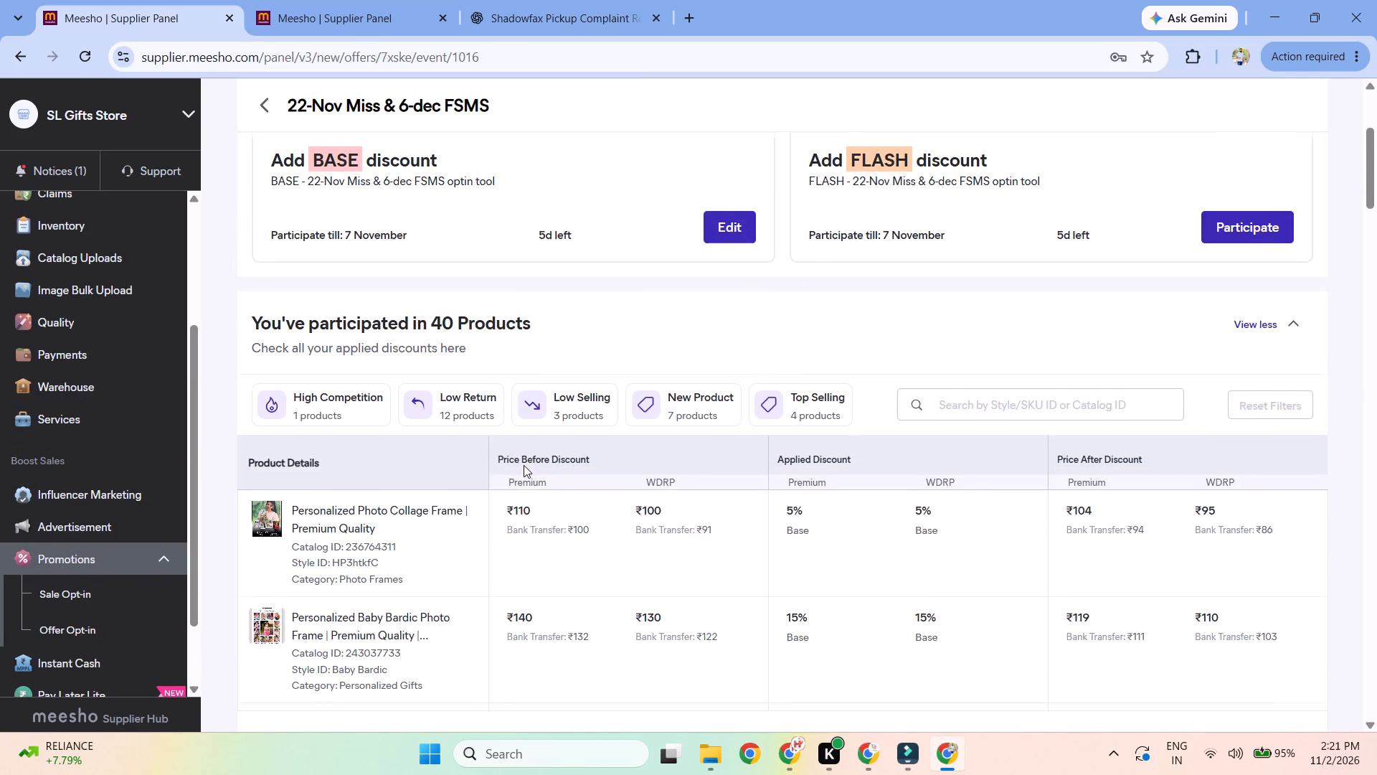
pyautogui.scroll(-2, 526, 456)
pyautogui.scroll(6, 676, 590)
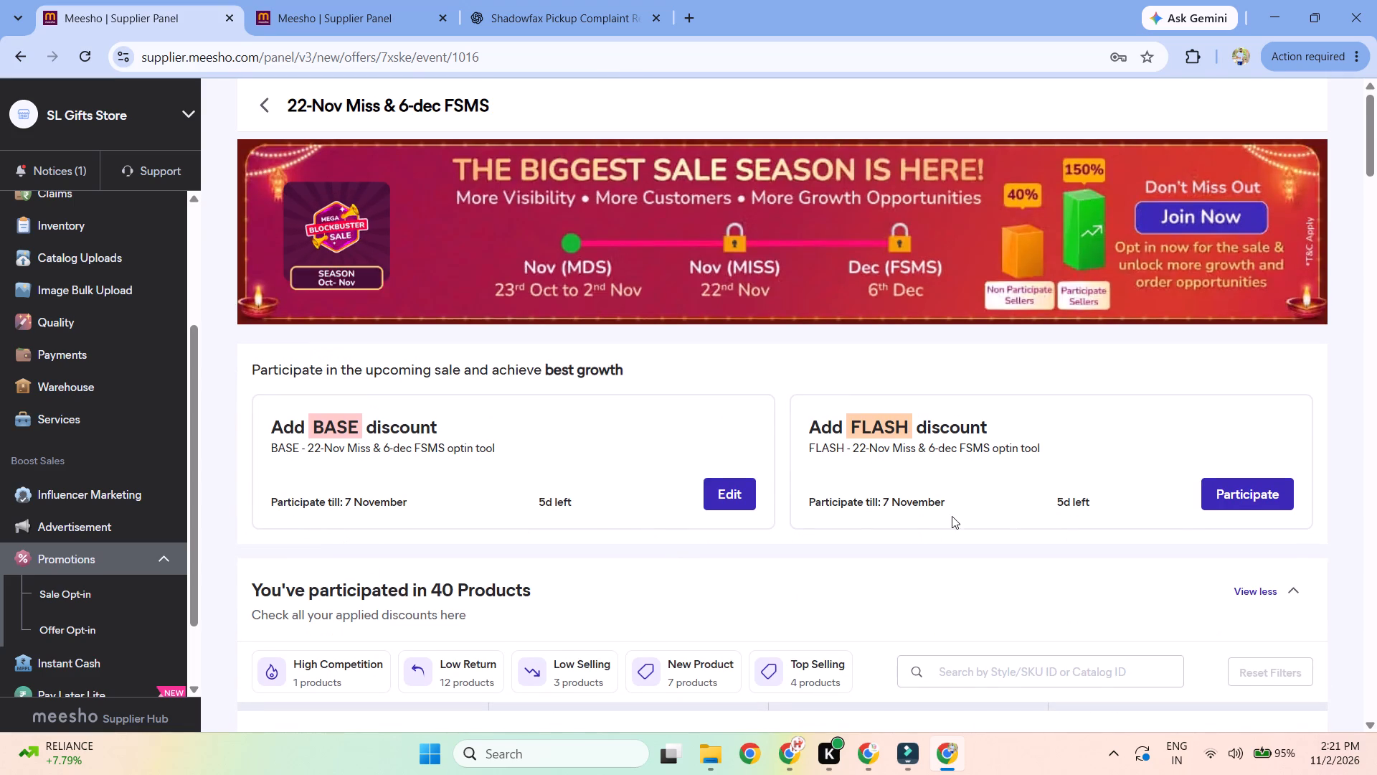
# Open participation in the sale event's FLASH discount and review the eligible products with their suggested flash discounts and resulting prices.
pyautogui.click(1241, 502)
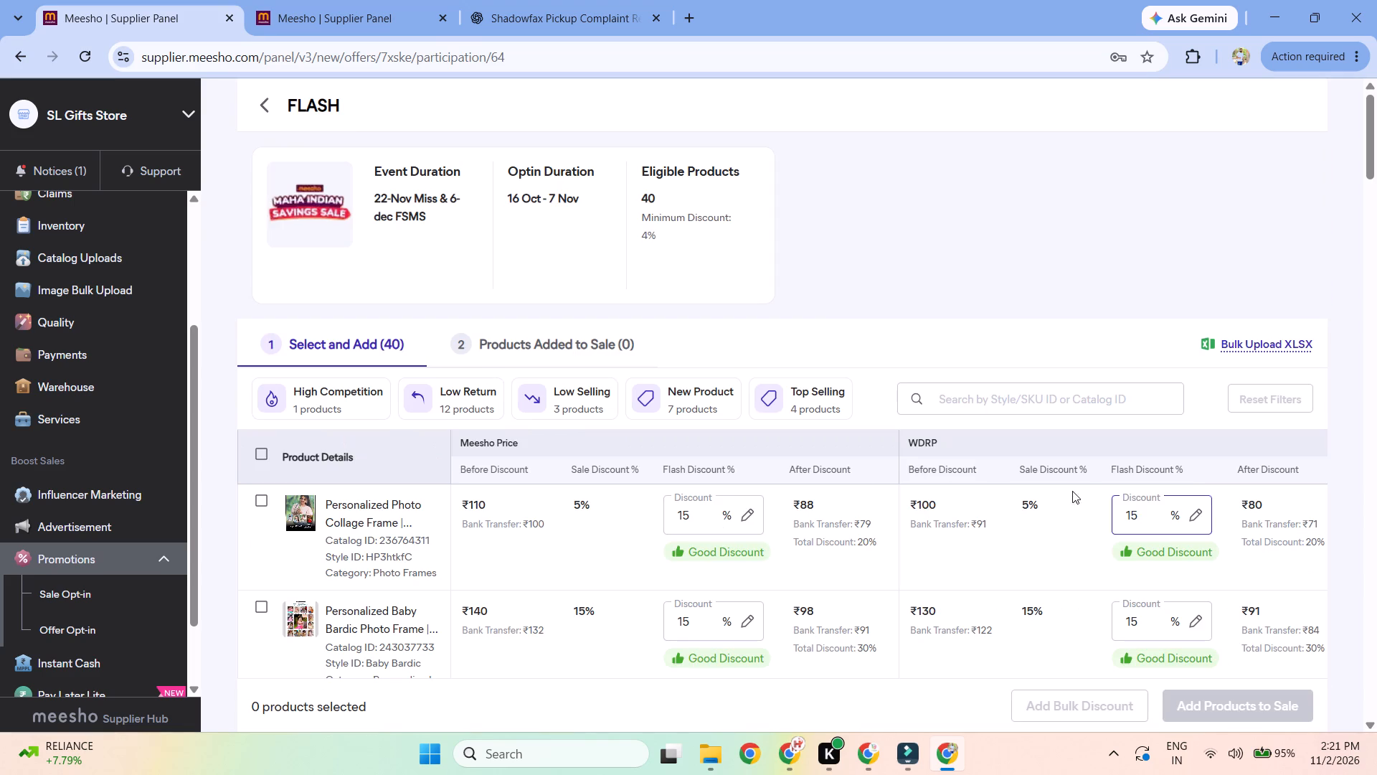
pyautogui.scroll(-4, 702, 466)
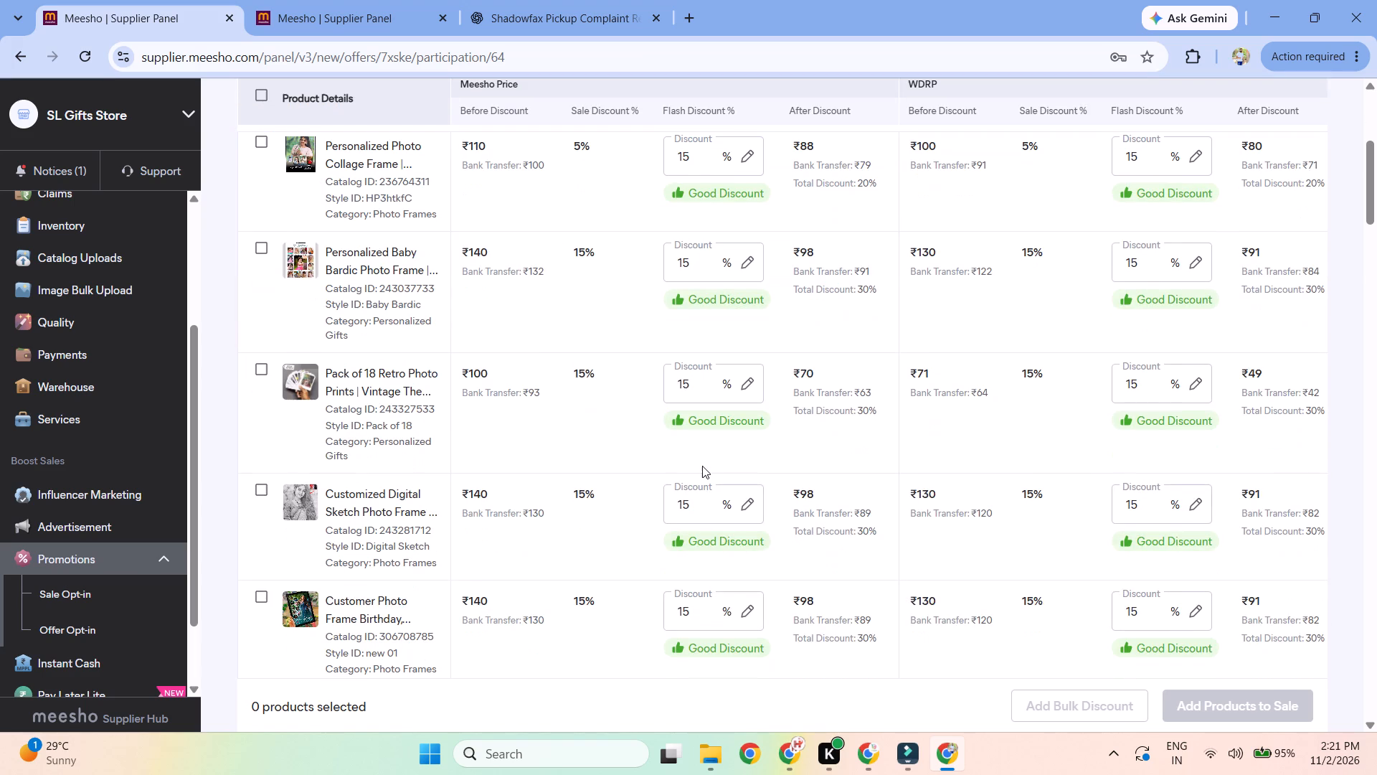
pyautogui.scroll(-20, 702, 466)
pyautogui.scroll(-3, 702, 466)
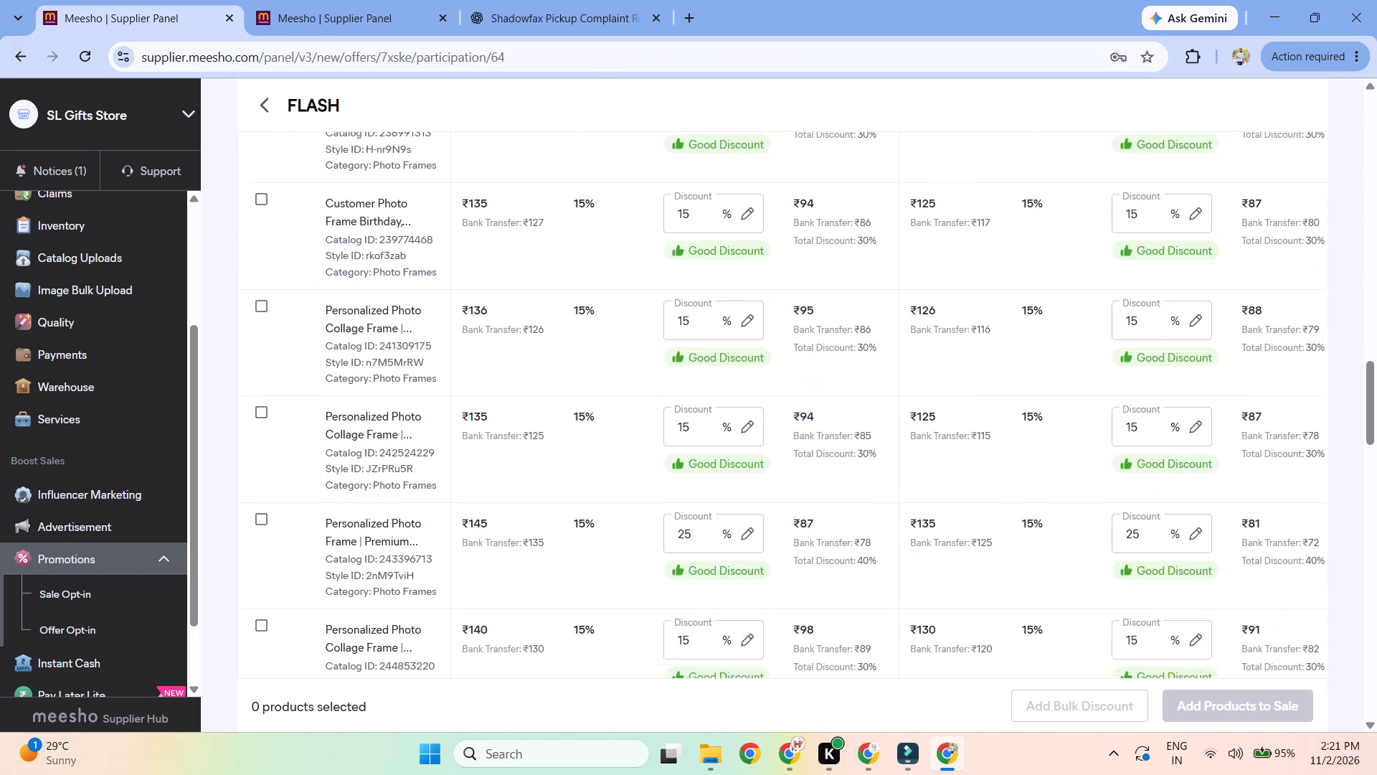
pyautogui.scroll(-20, 713, 484)
pyautogui.scroll(-12, 713, 484)
pyautogui.scroll(2, 720, 543)
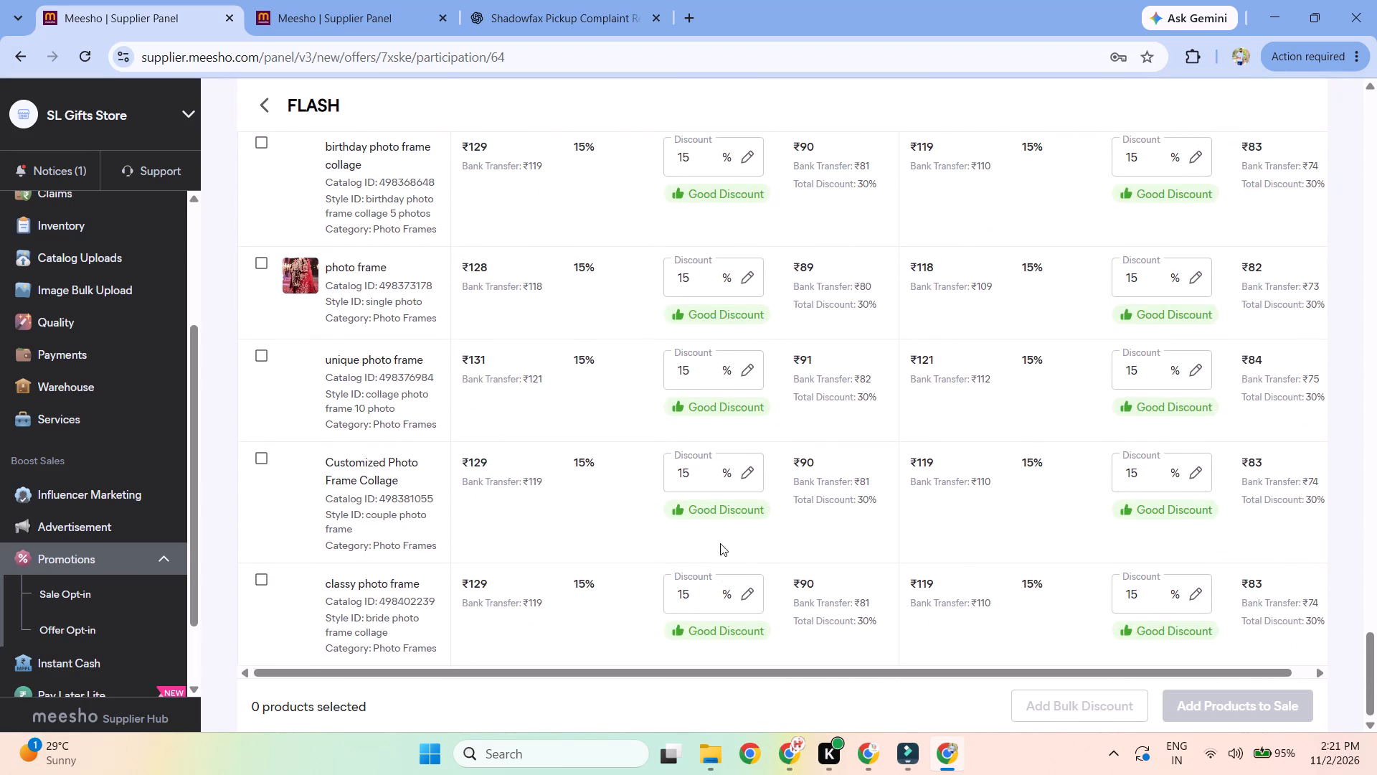
pyautogui.scroll(20, 720, 543)
pyautogui.scroll(11, 720, 543)
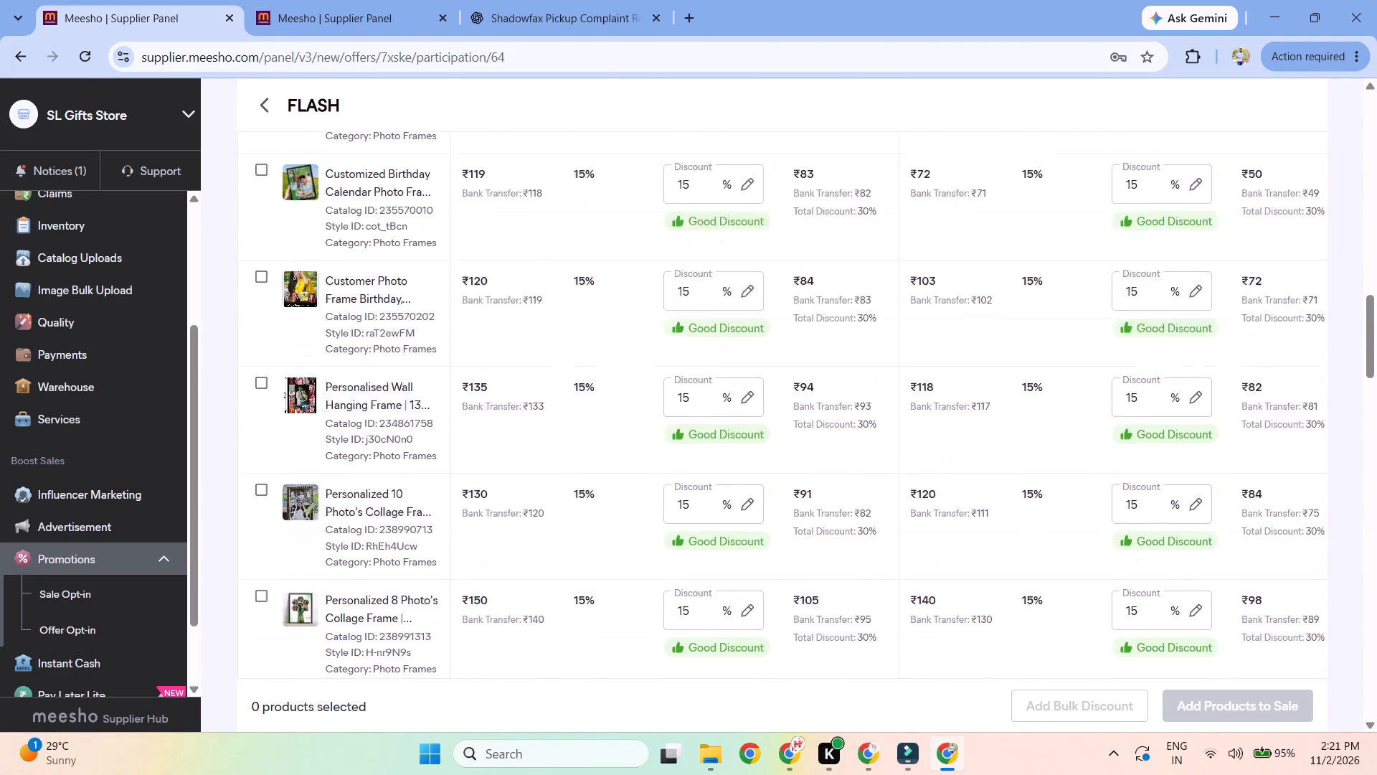
pyautogui.scroll(18, 721, 537)
pyautogui.scroll(-6, 718, 530)
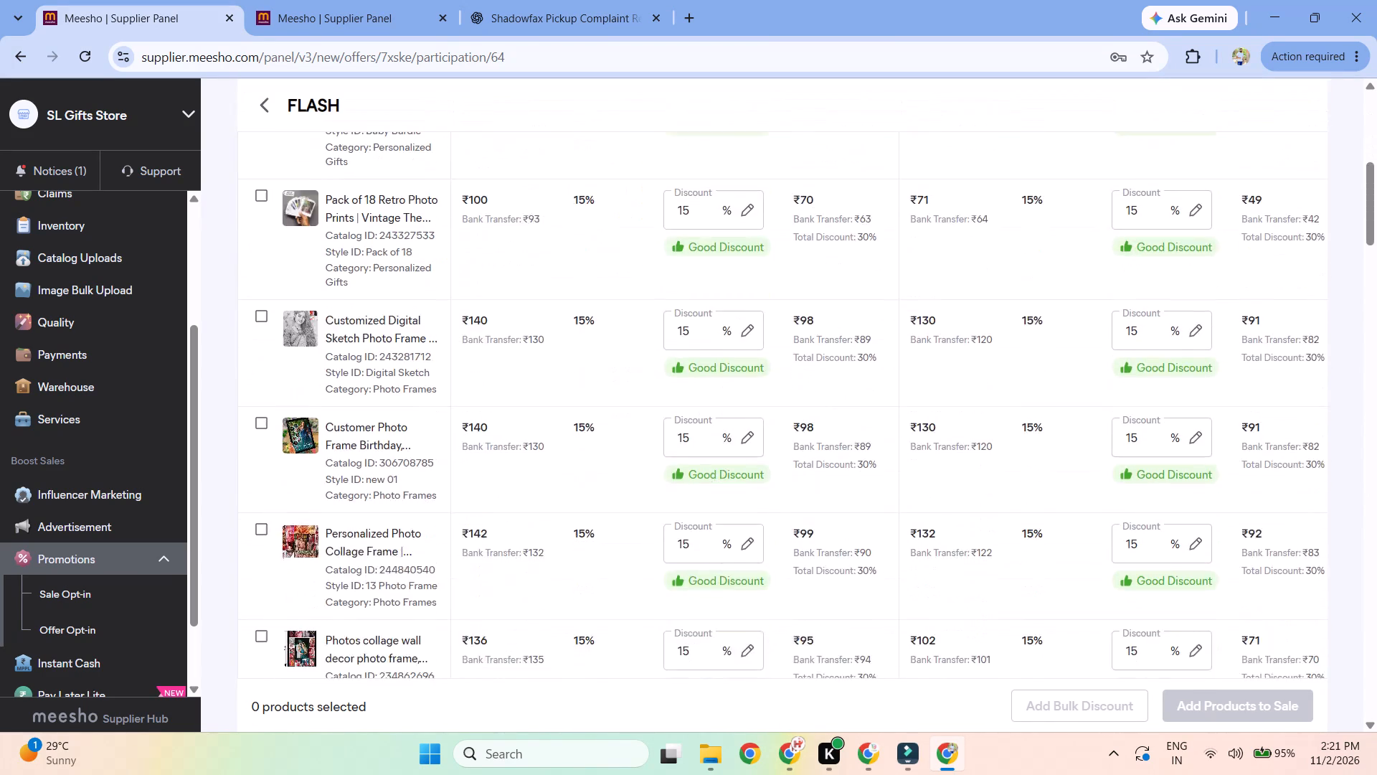
pyautogui.scroll(3, 716, 528)
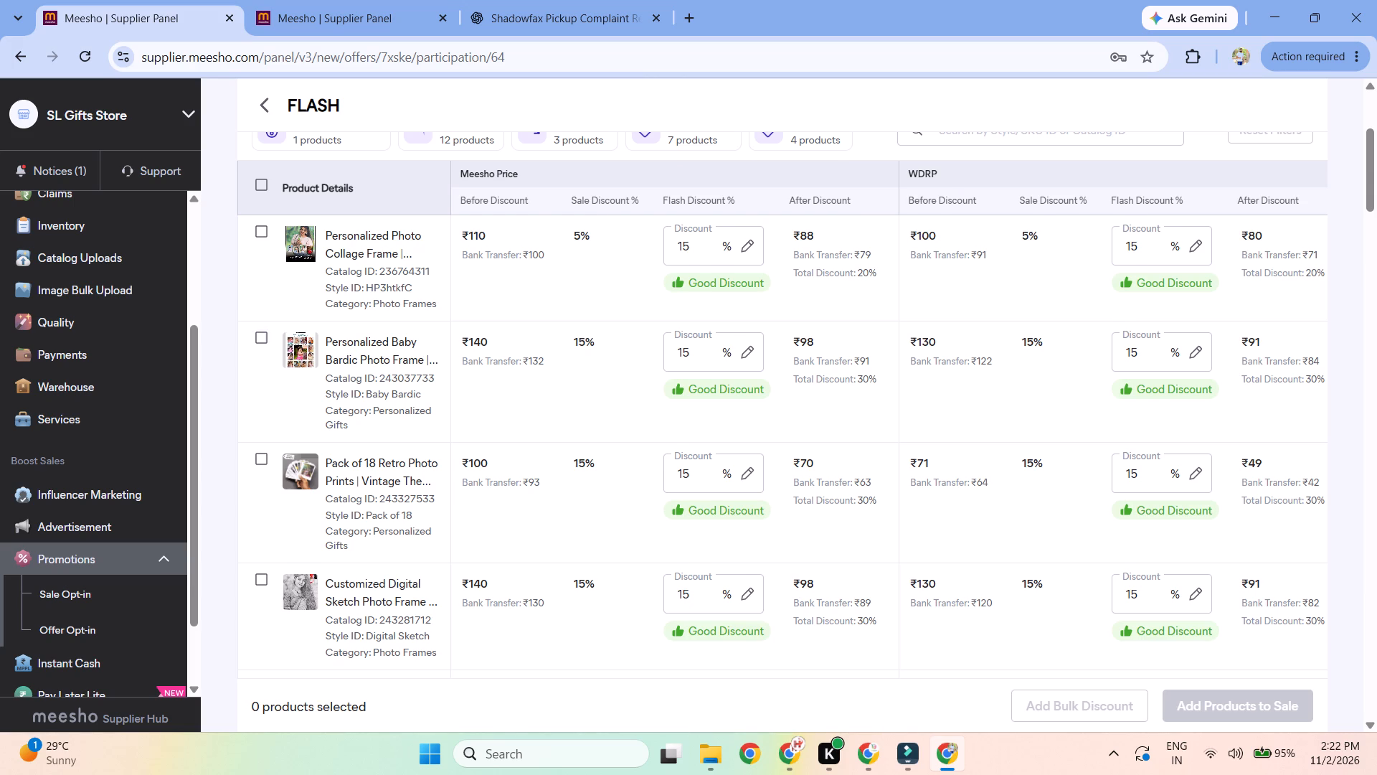
pyautogui.scroll(-14, 856, 568)
pyautogui.scroll(-15, 854, 560)
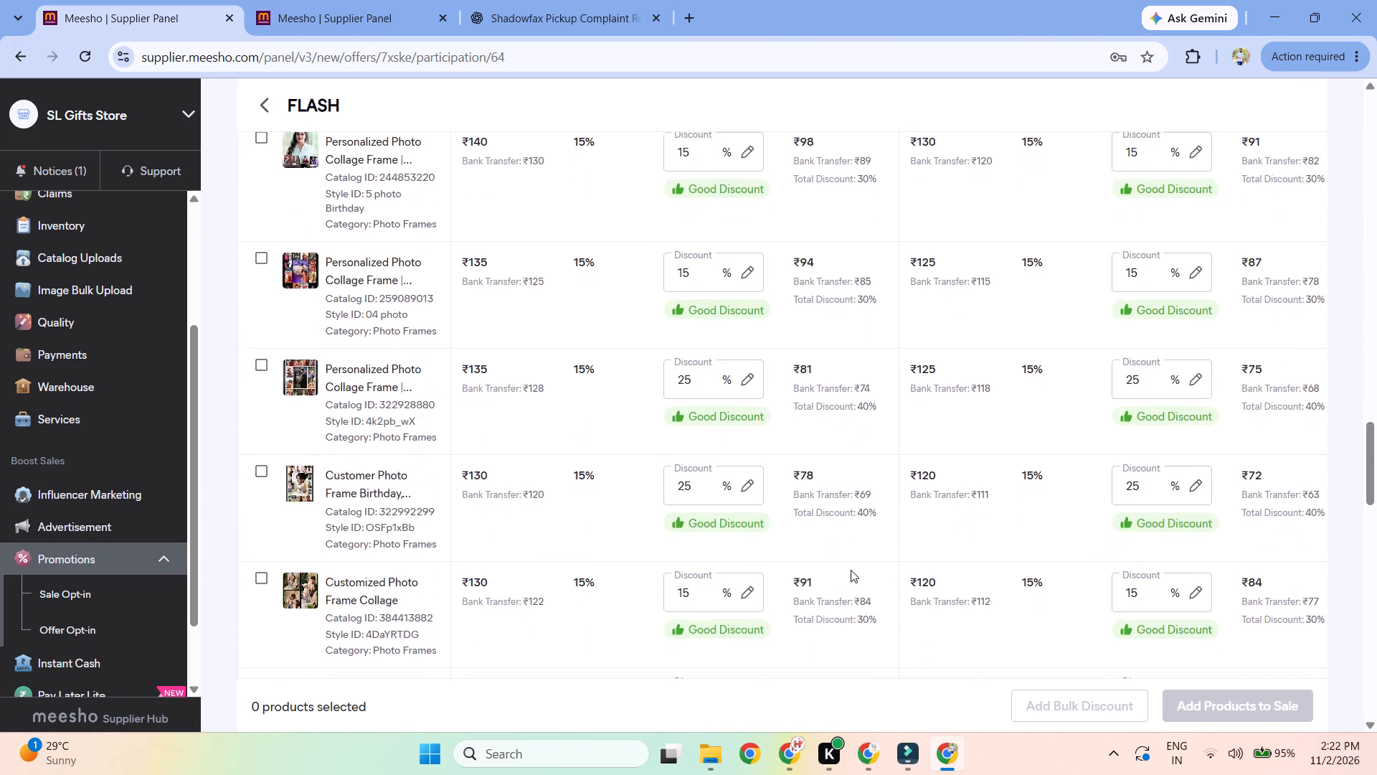
# Leave the FLASH discount page and review the applied discounts and discounted prices of the products participating in the sale event.
pyautogui.scroll(-5, 851, 570)
pyautogui.click(267, 111)
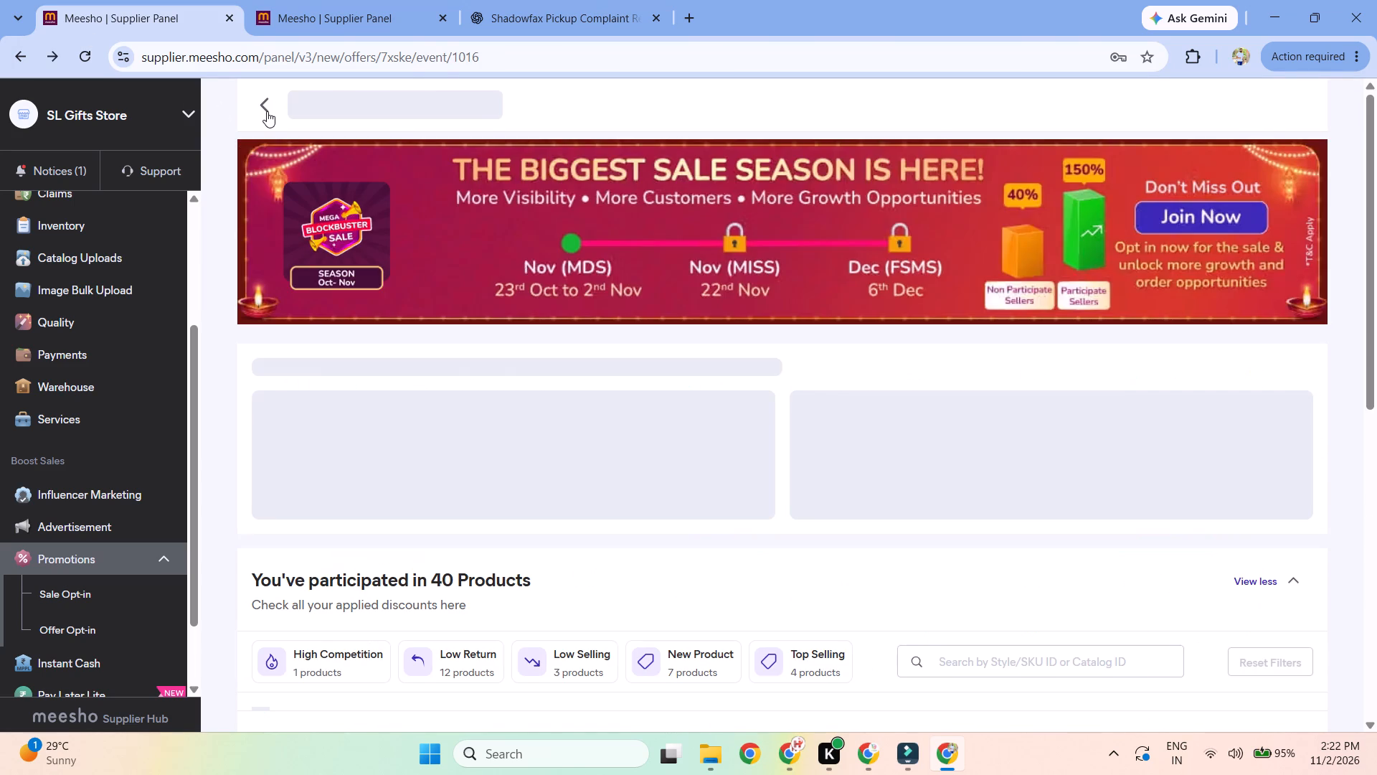
pyautogui.scroll(-4, 605, 437)
pyautogui.scroll(-4, 657, 464)
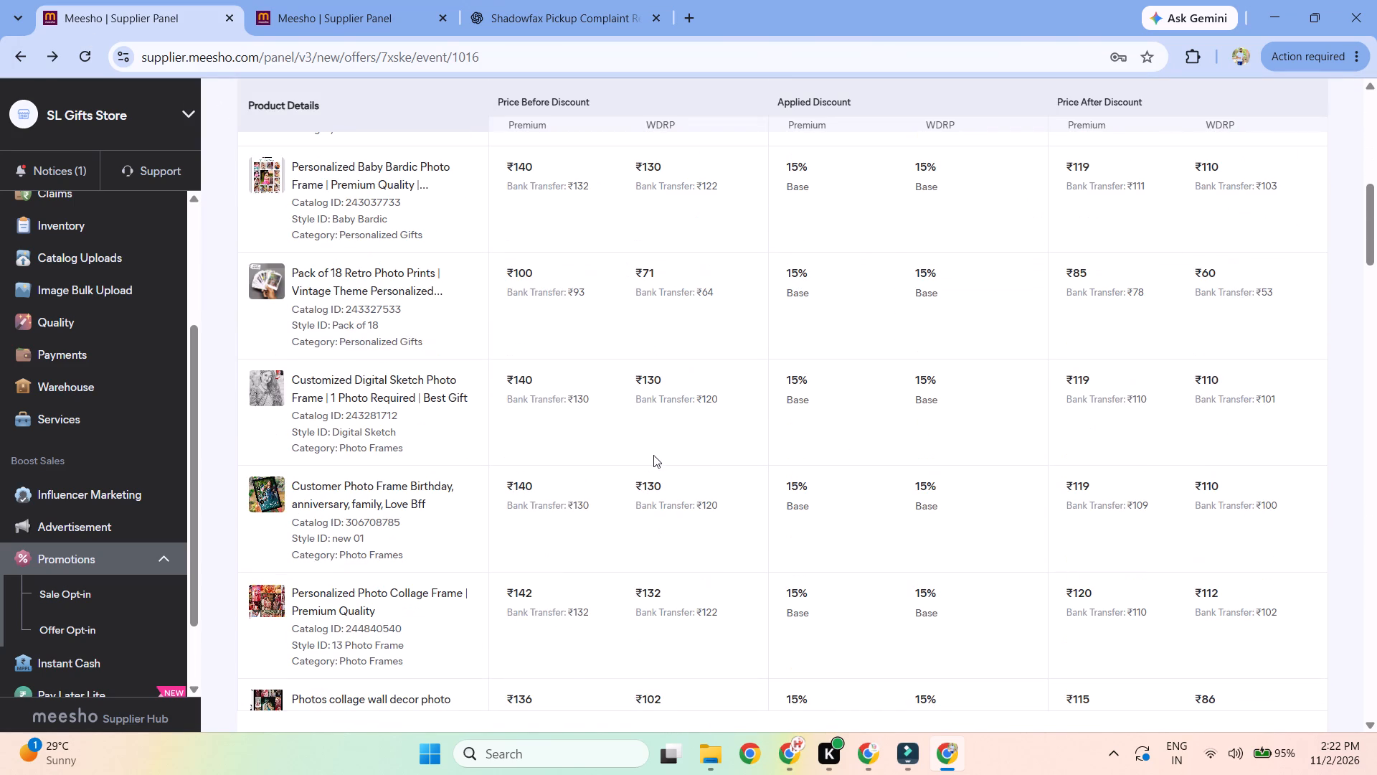
pyautogui.scroll(-15, 650, 441)
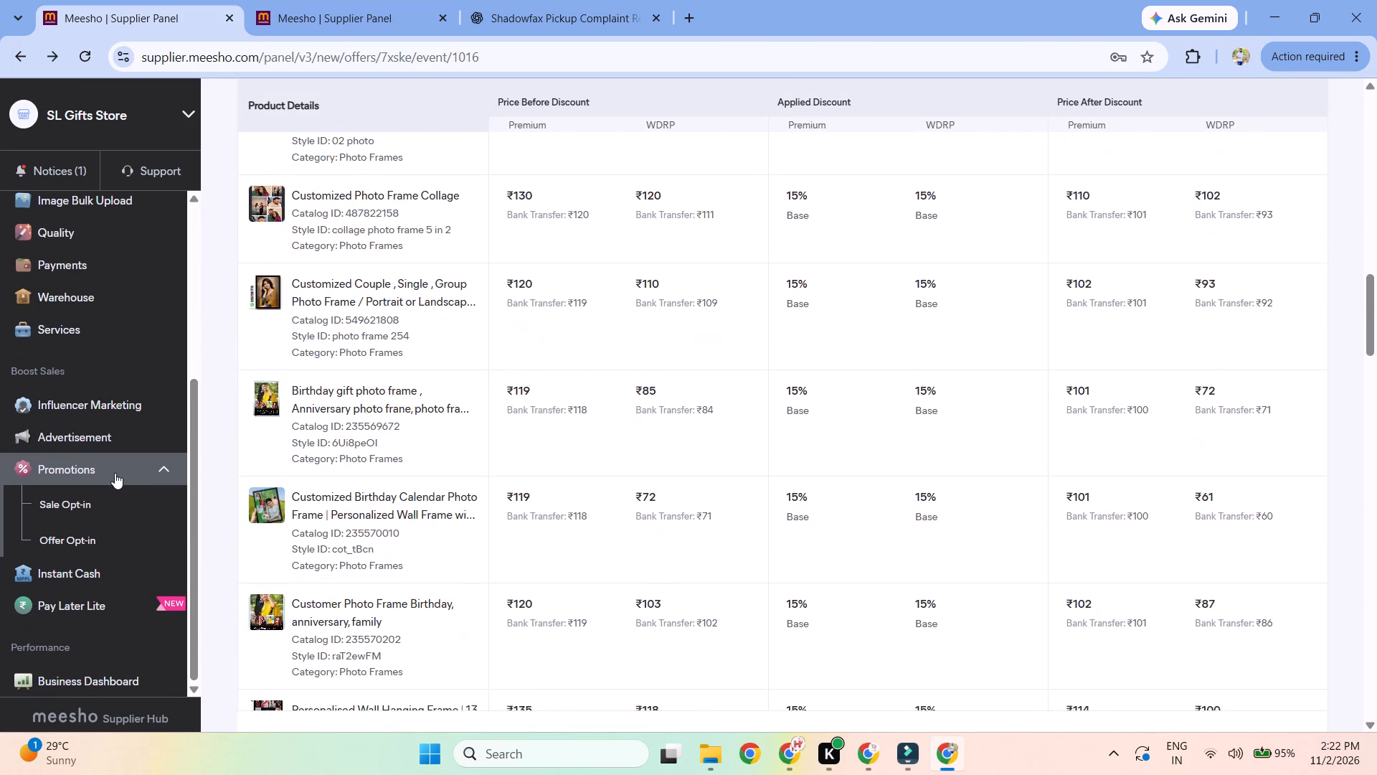
pyautogui.scroll(-6, 115, 473)
pyautogui.scroll(-14, 286, 507)
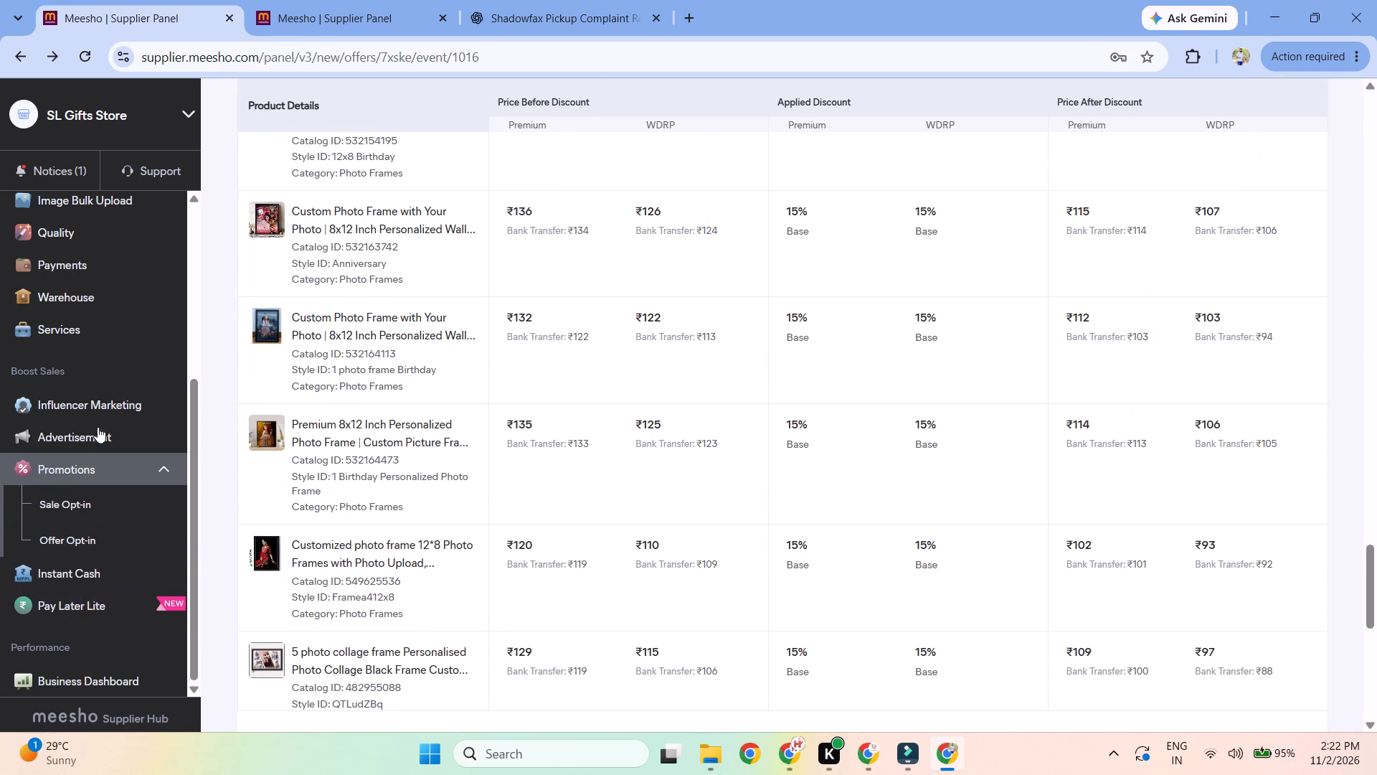
# Open the pending orders list of SL Gifts Store and review its orders and their dispatch dates.
pyautogui.click(97, 280)
pyautogui.scroll(6, 134, 417)
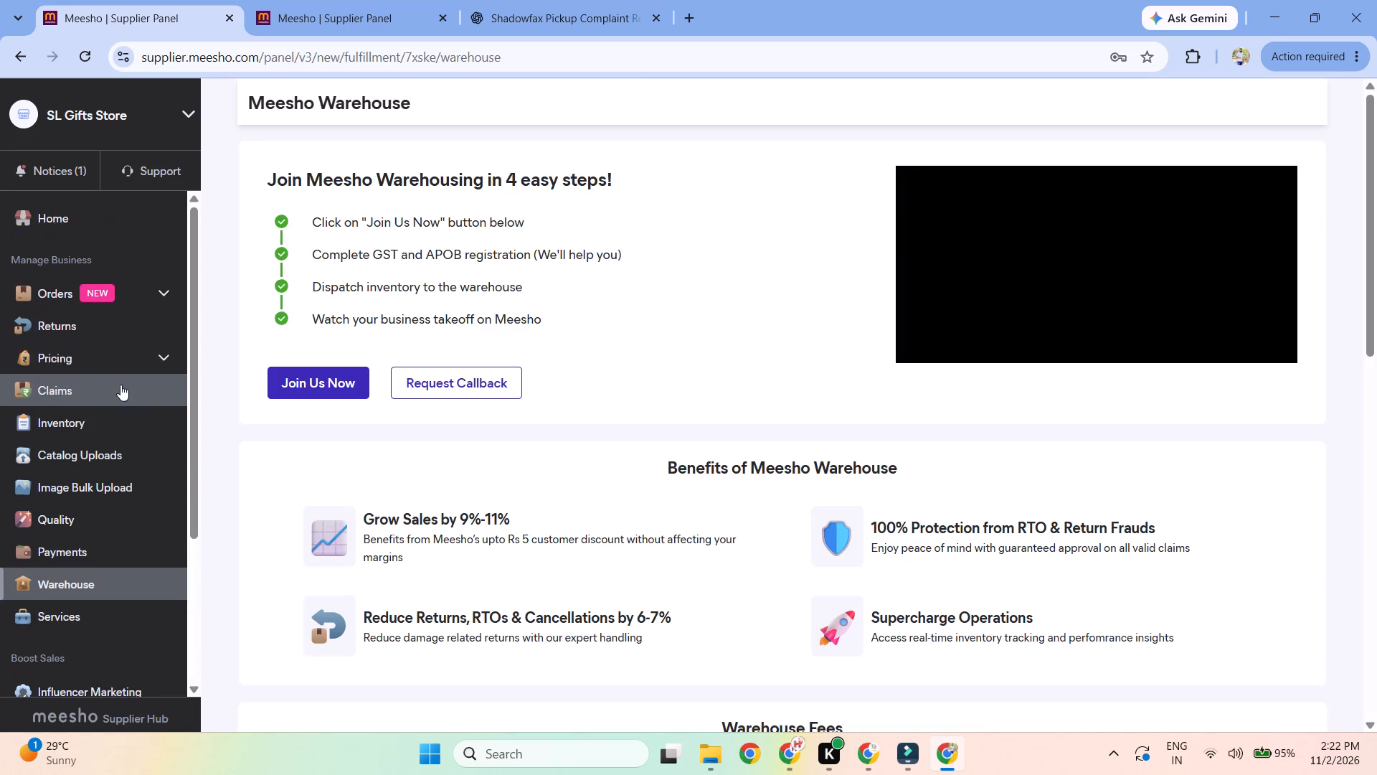
pyautogui.scroll(2, 120, 385)
pyautogui.click(77, 295)
pyautogui.scroll(-6, 716, 517)
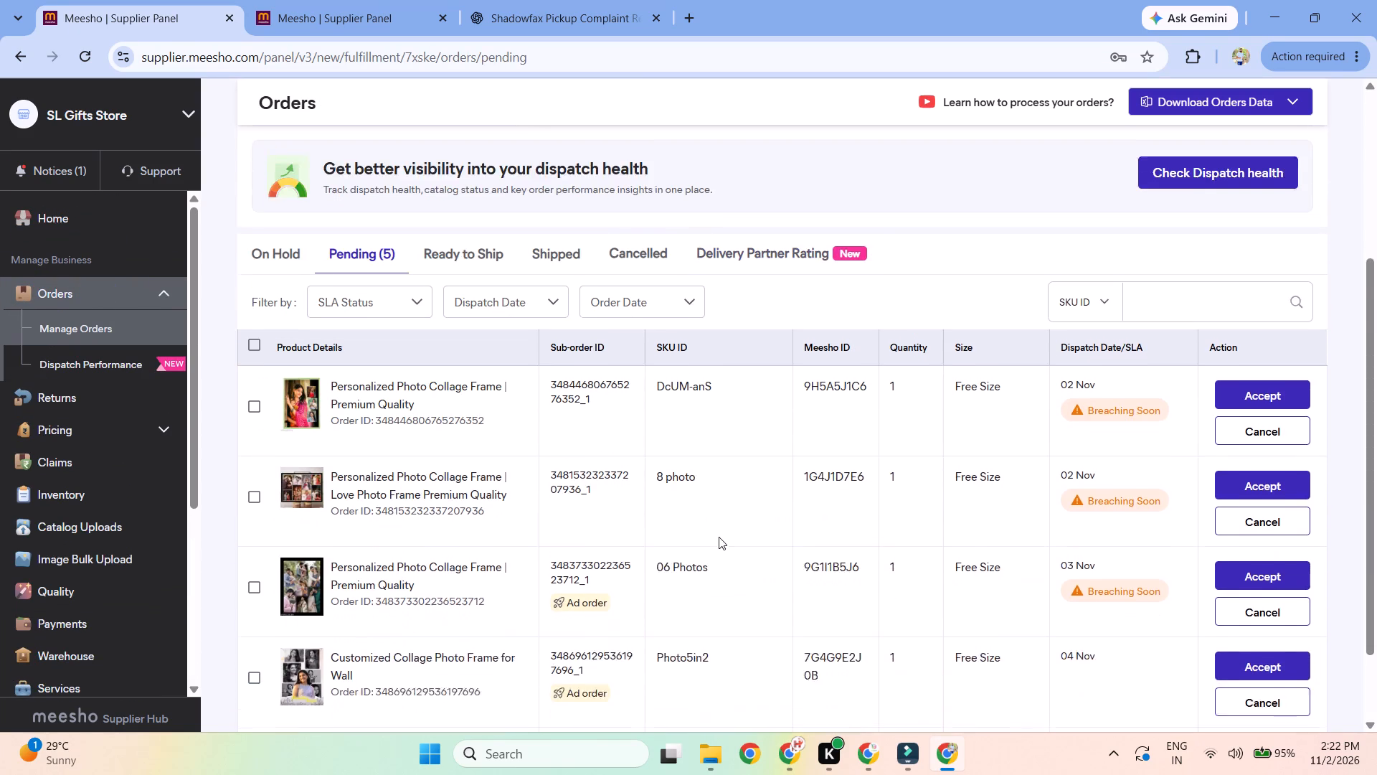
pyautogui.scroll(-14, 719, 537)
pyautogui.scroll(7, 415, 597)
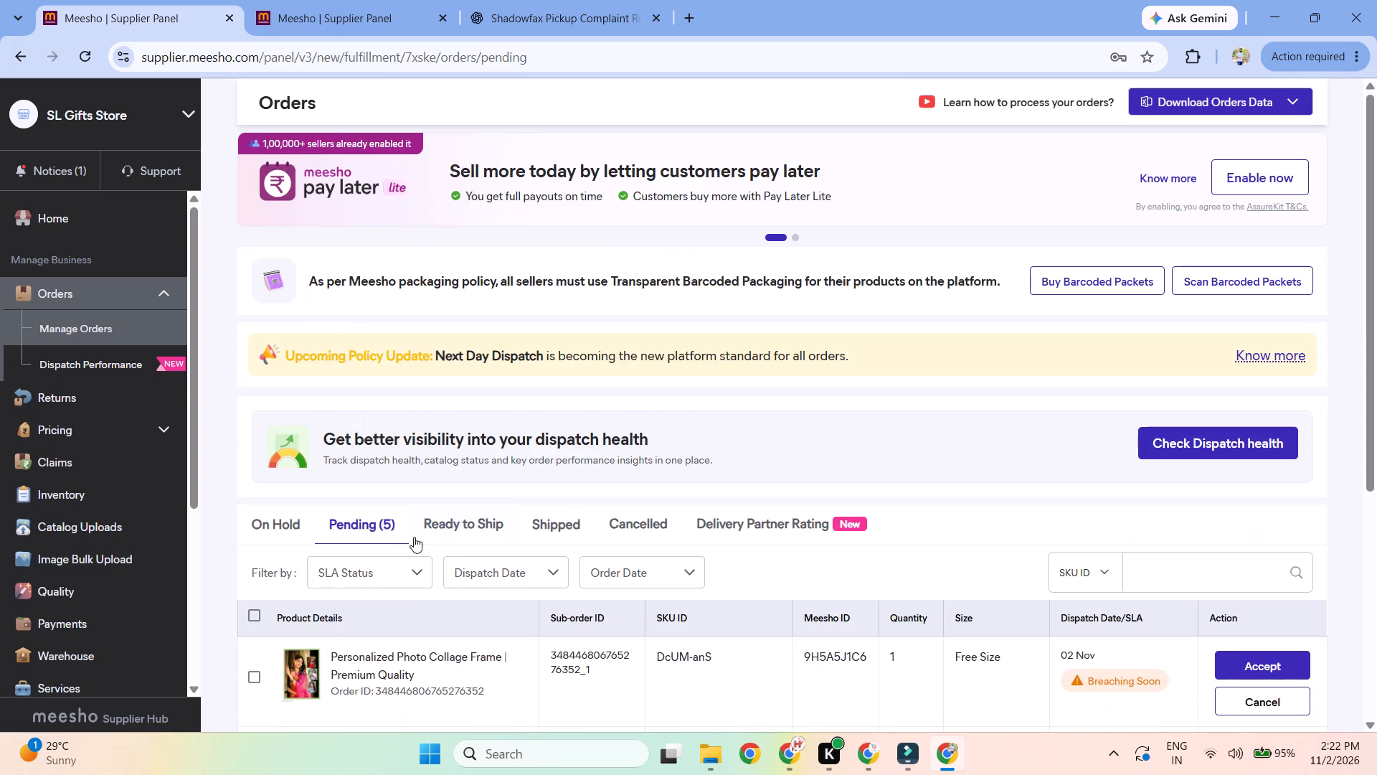
# Open the Ready to Ship orders and review their SKUs, dispatch dates and label download status.
pyautogui.click(469, 520)
pyautogui.scroll(-3, 483, 539)
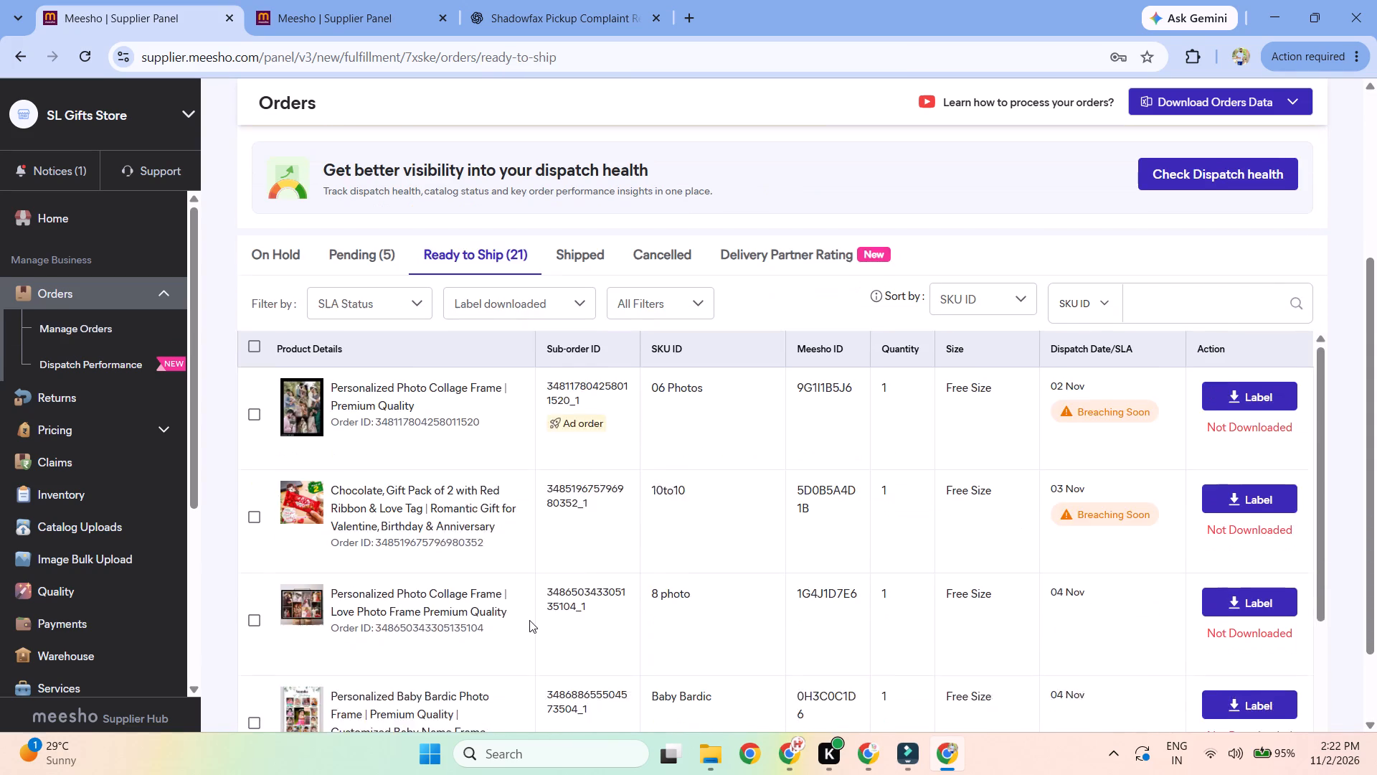
pyautogui.scroll(-13, 529, 620)
pyautogui.scroll(11, 529, 620)
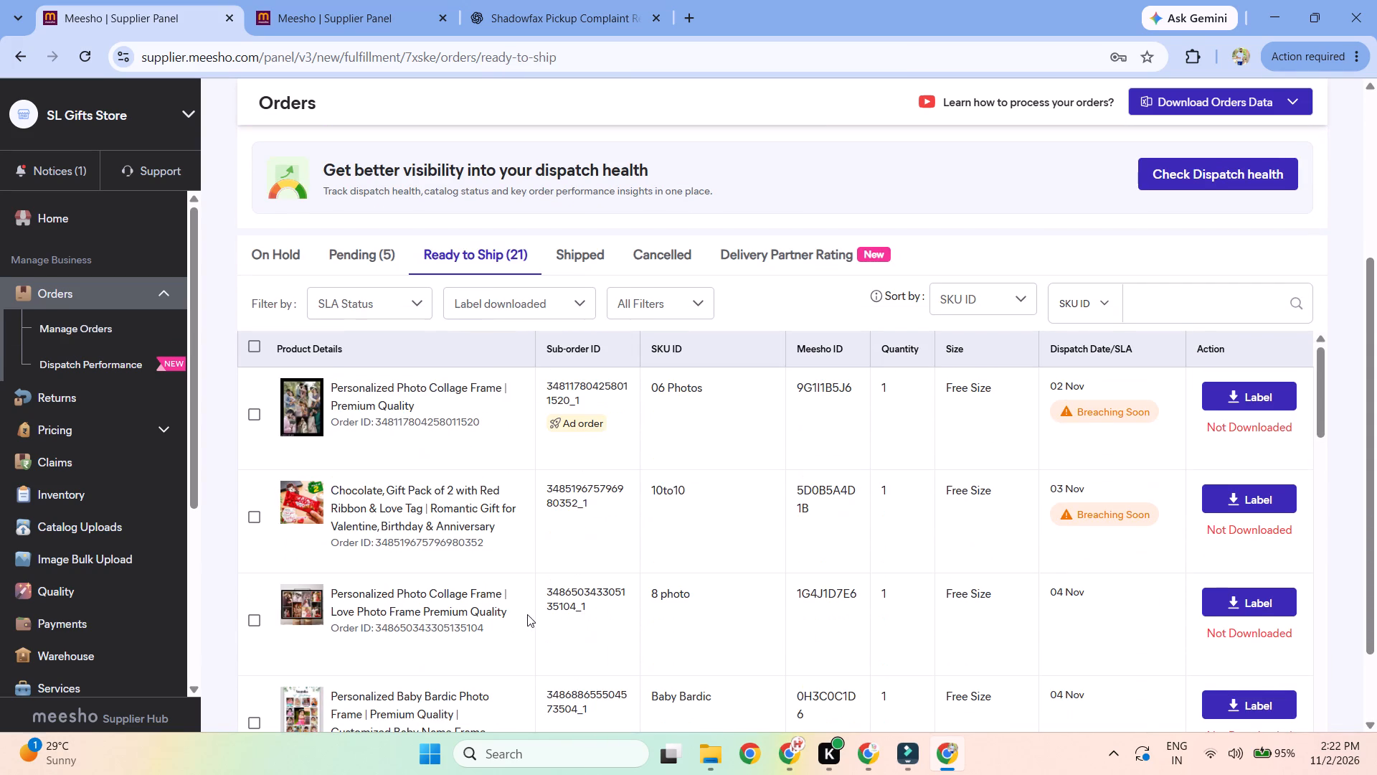
pyautogui.scroll(4, 527, 614)
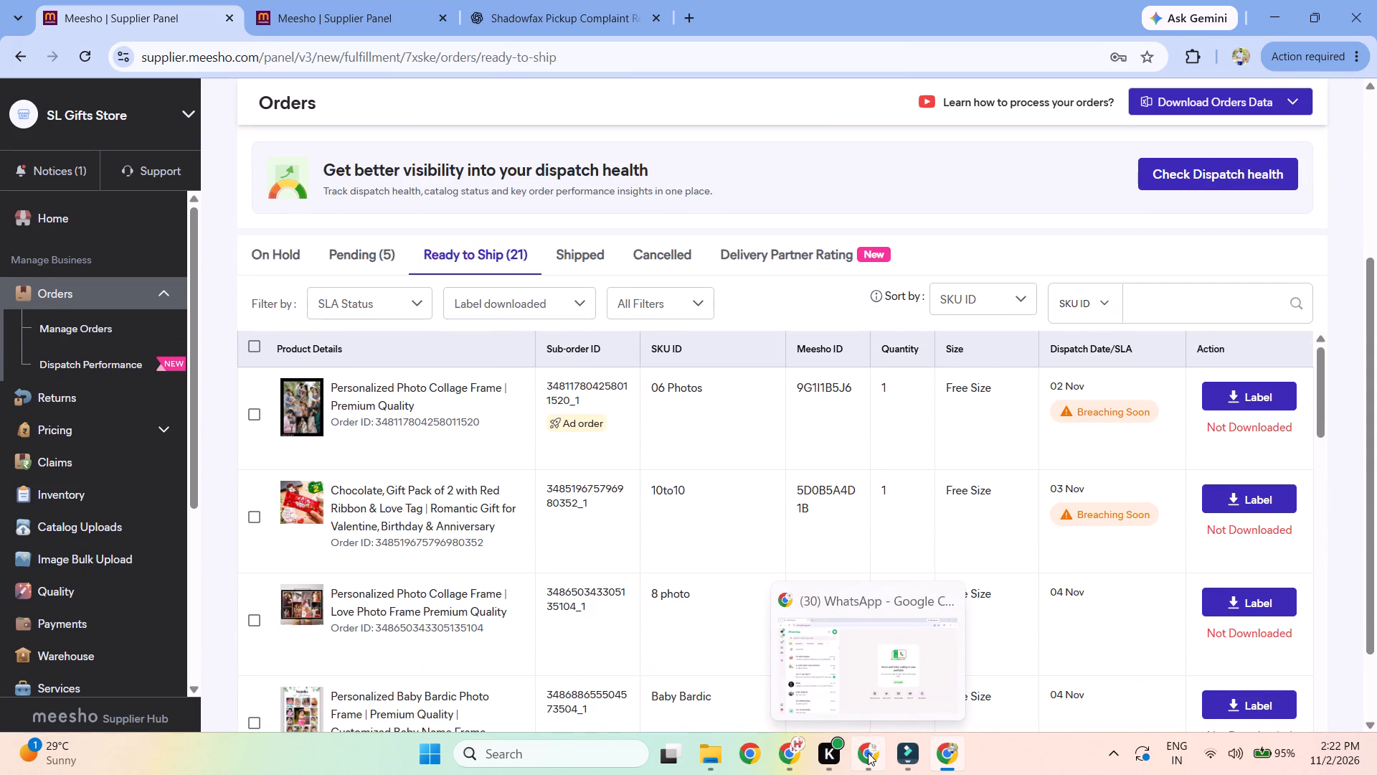